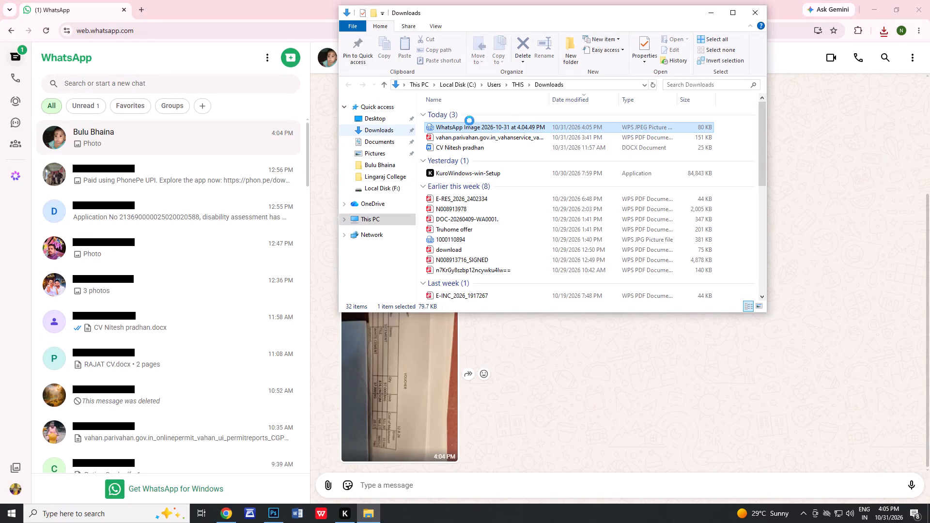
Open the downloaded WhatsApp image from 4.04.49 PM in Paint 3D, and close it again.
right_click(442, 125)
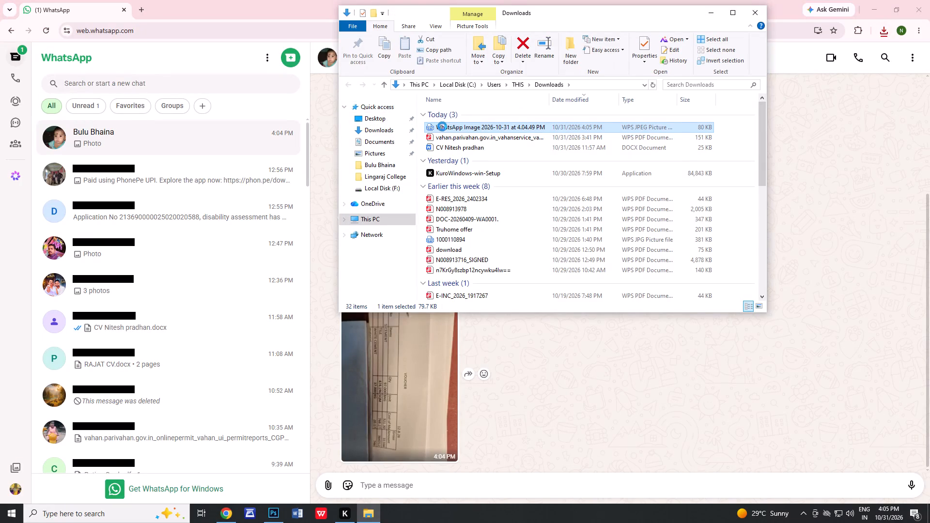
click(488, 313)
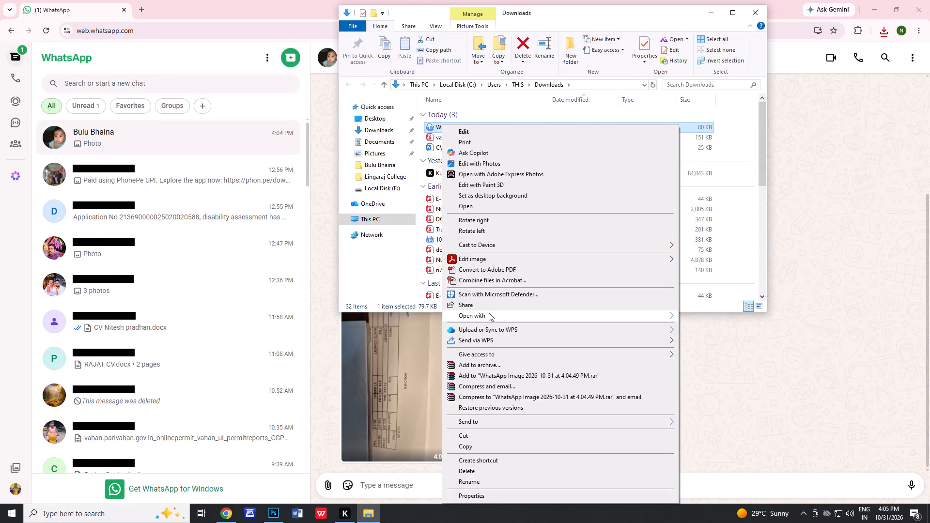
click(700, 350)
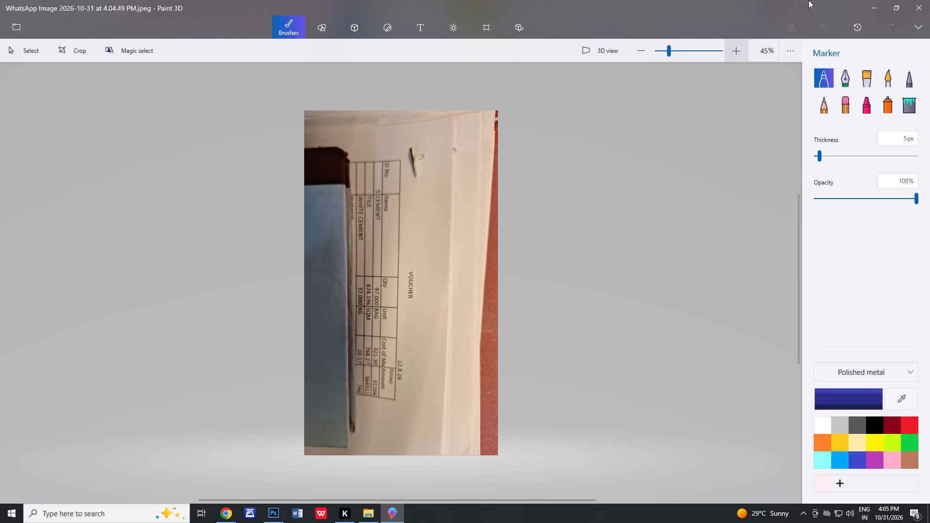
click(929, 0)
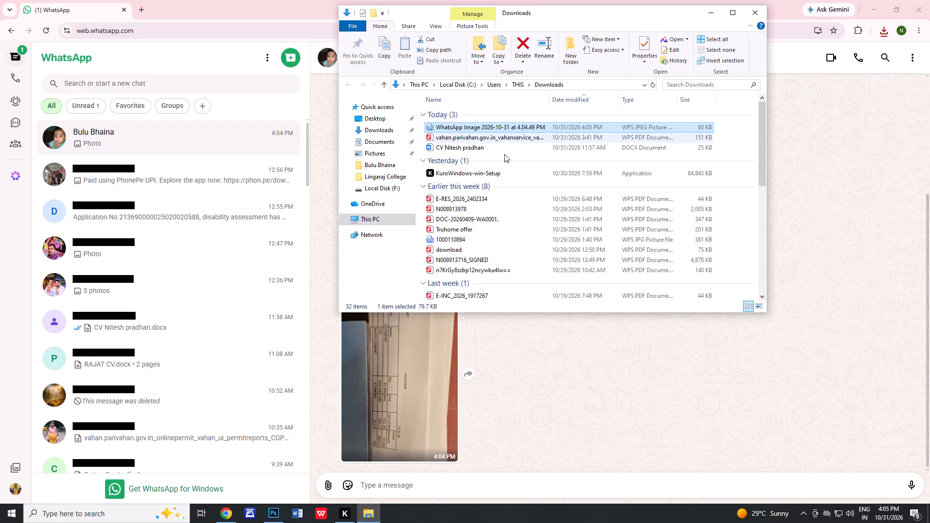
In File Explorer, go to Documents and open the subfolder named after the contact in the current chat.
click(390, 522)
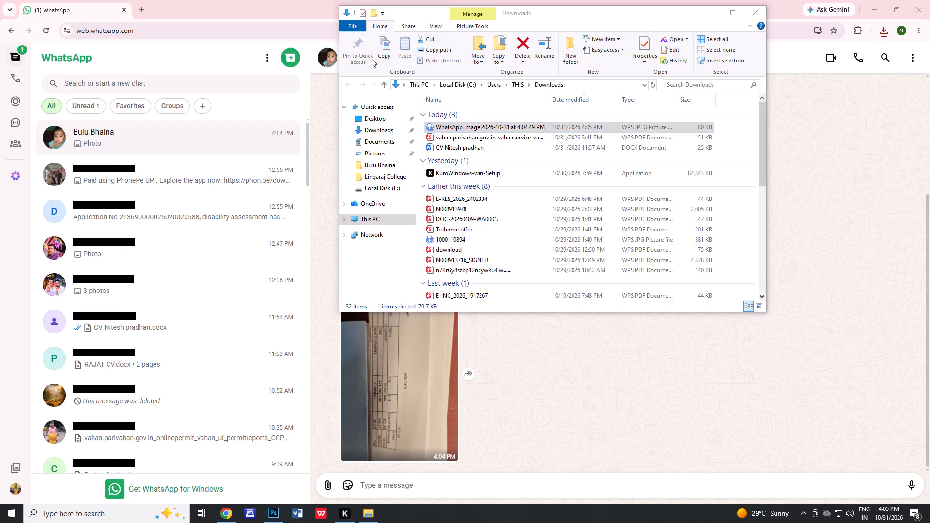
click(362, 124)
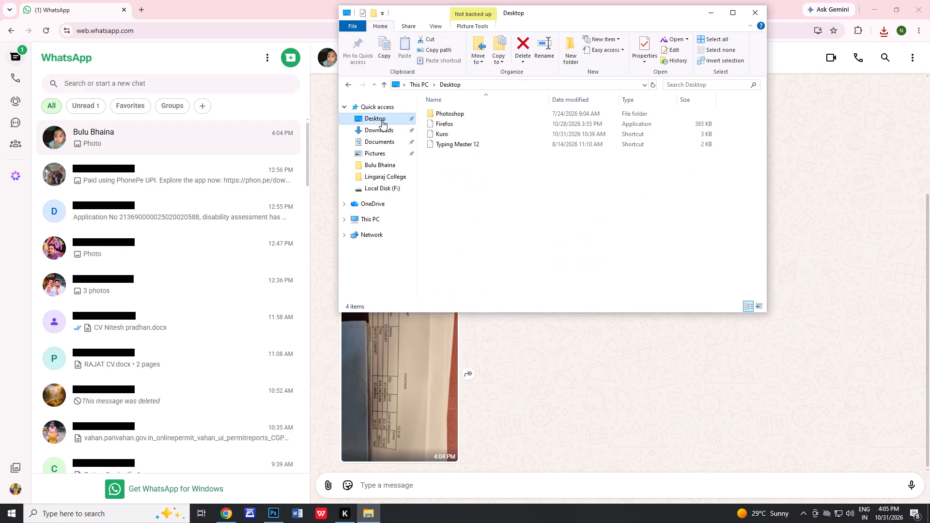
click(381, 145)
click(391, 129)
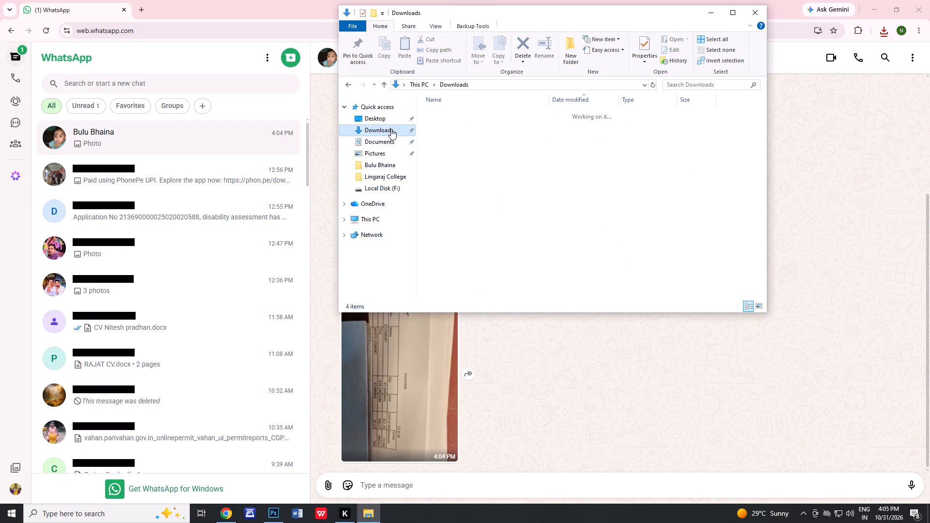
click(382, 141)
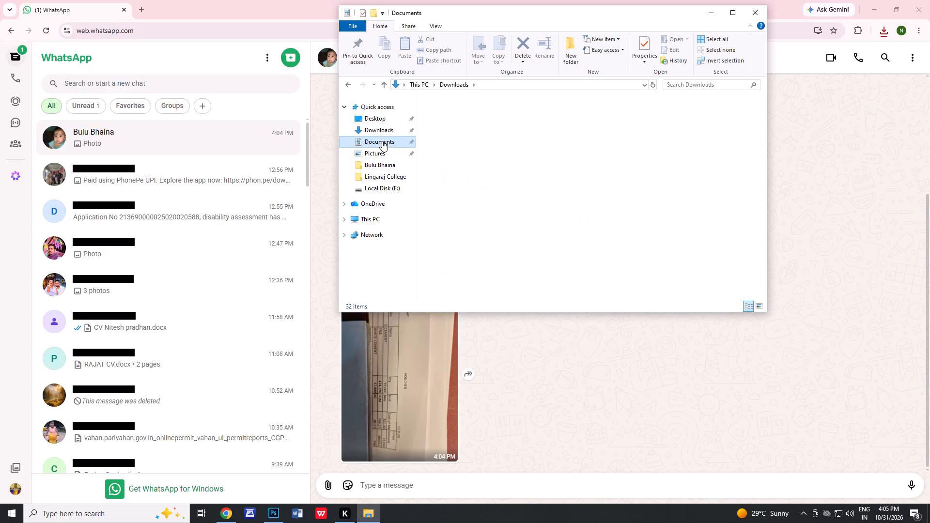
scroll(447, 129, up, 1)
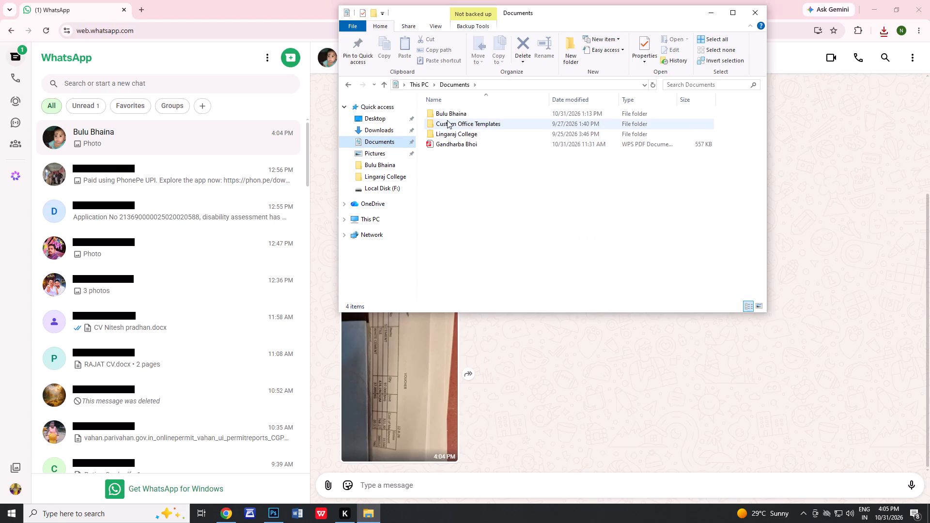
double_click(449, 116)
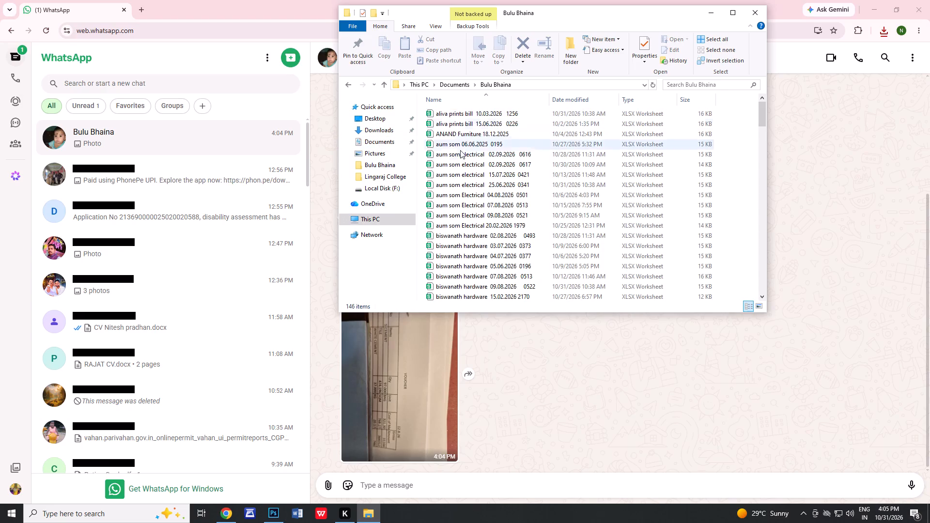
Locate the worksheet "srikant agency 10.09.2026 0649" in the folder and bring up the choice of applications to open it with.
scroll(470, 193, down, 3)
scroll(519, 266, down, 8)
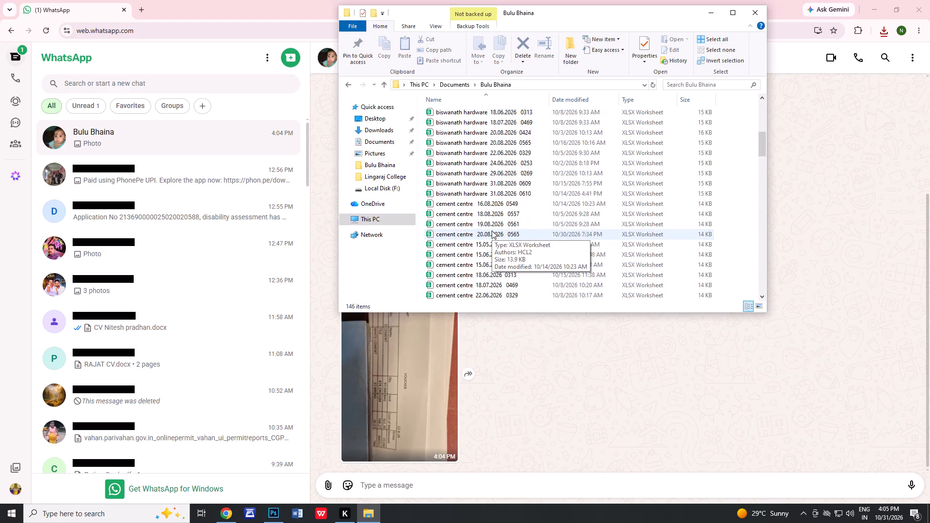
scroll(492, 231, down, 8)
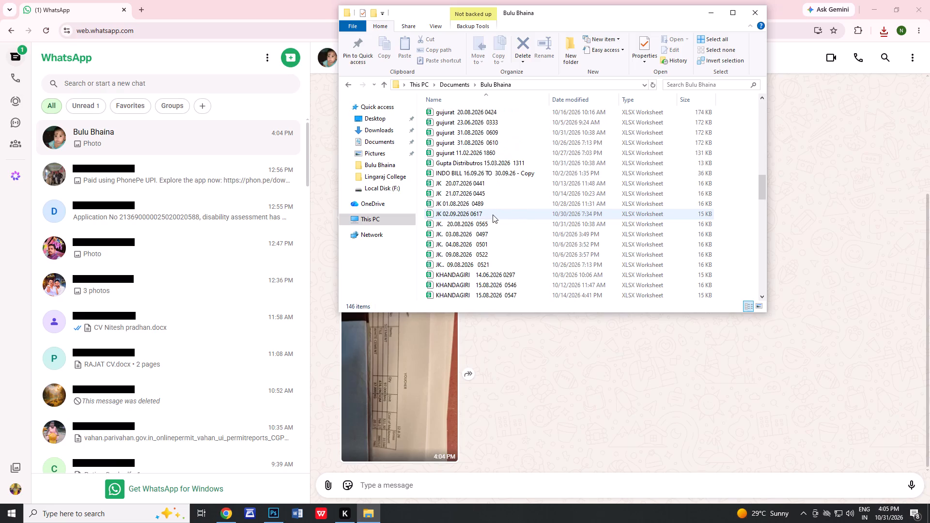
scroll(493, 214, down, 10)
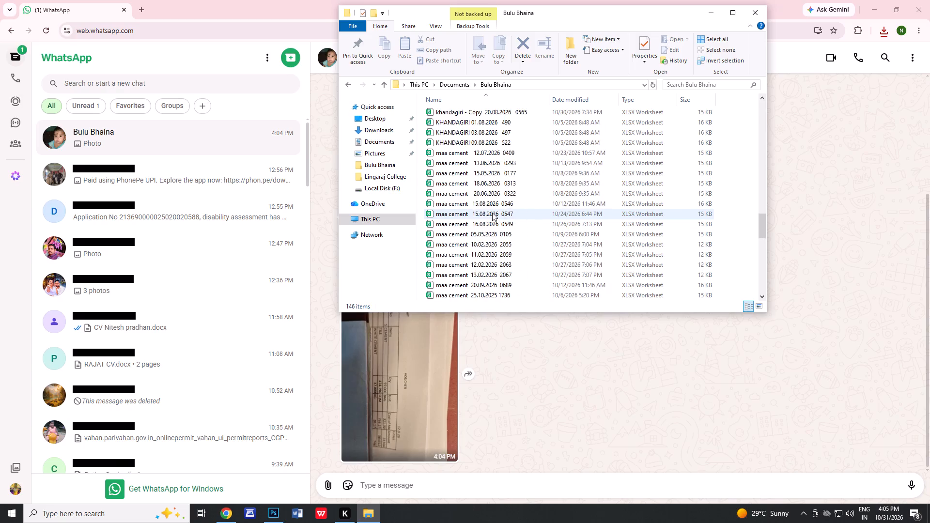
scroll(492, 213, down, 6)
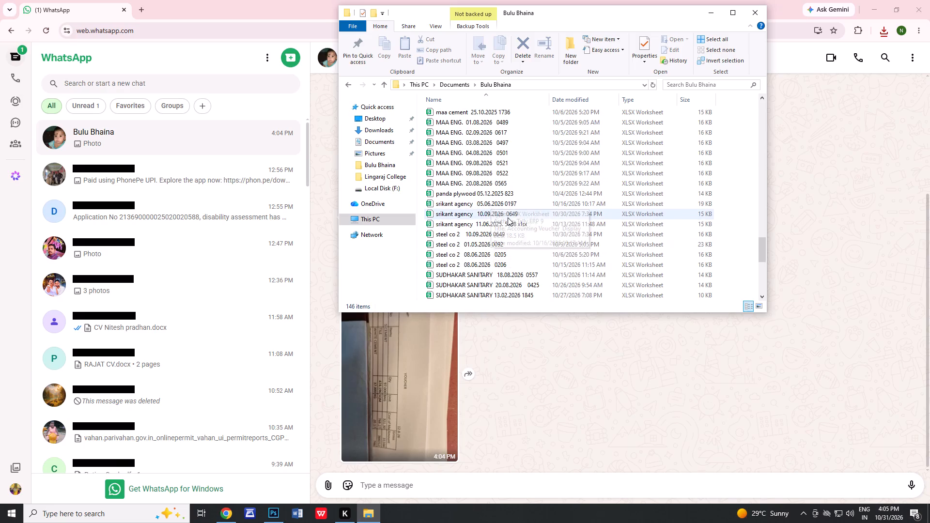
right_click(486, 212)
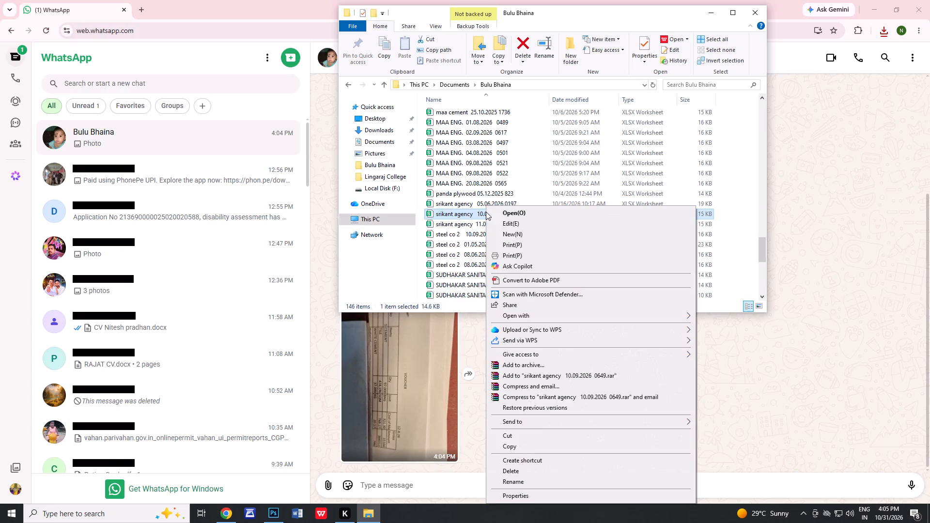
click(523, 317)
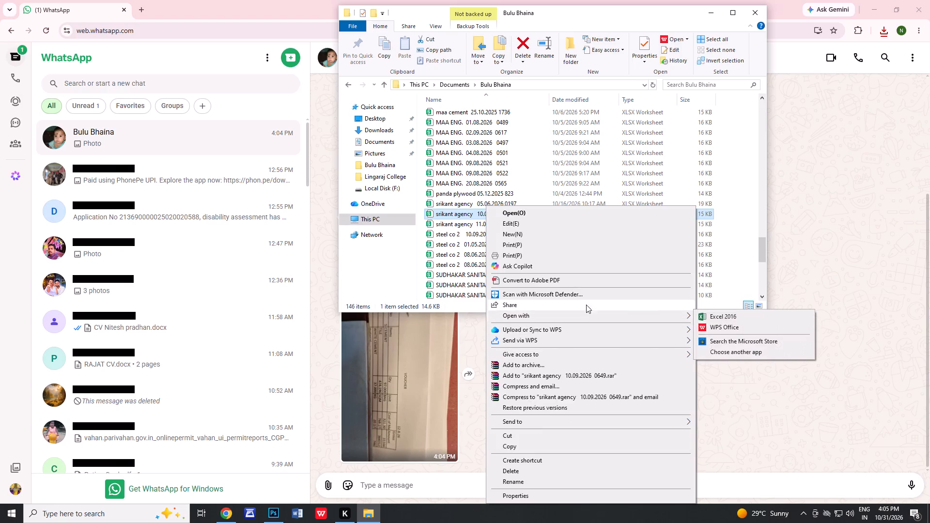
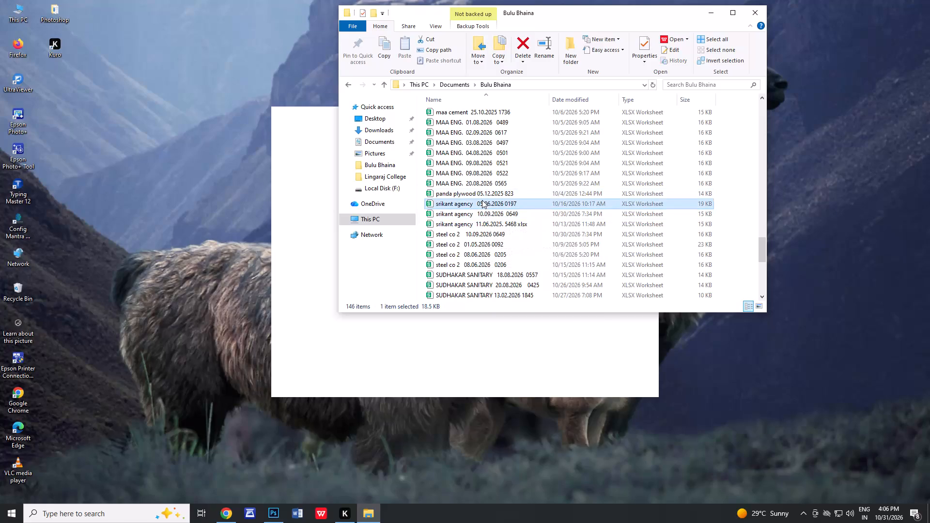
Open the worksheet "srikant agency 05.06.2026 0197" with Excel 2016 and dismiss the activation wizard.
click(516, 313)
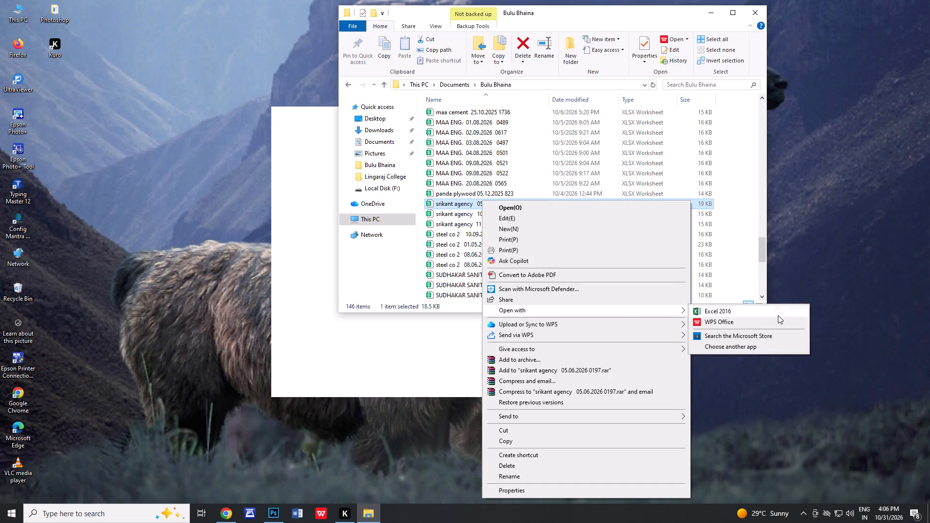
click(720, 308)
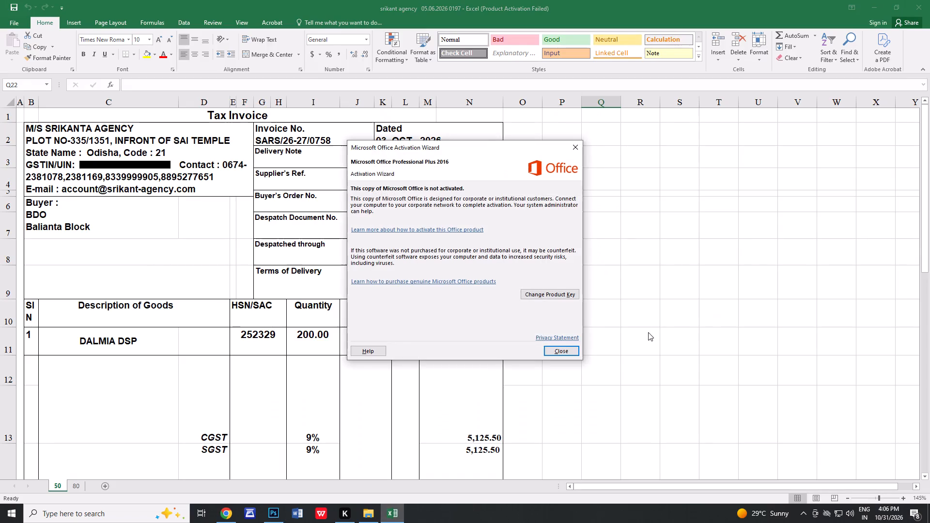
click(562, 352)
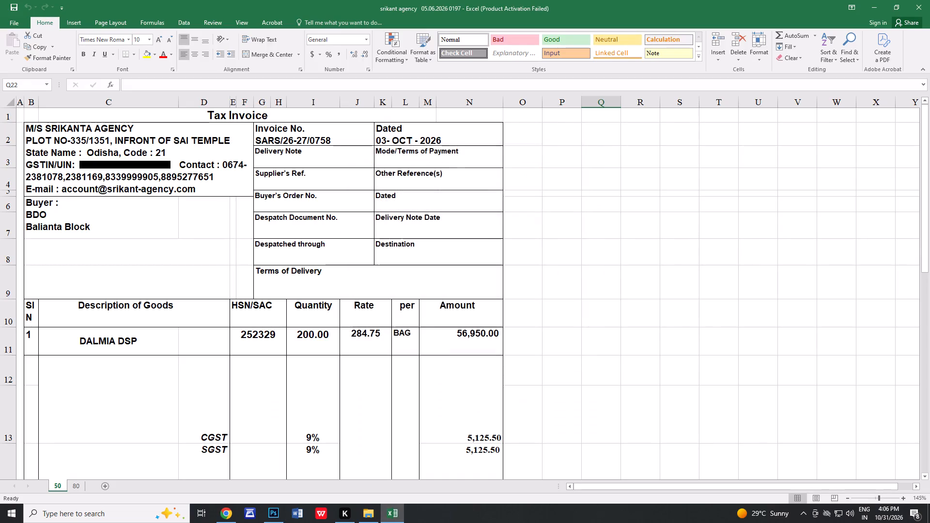
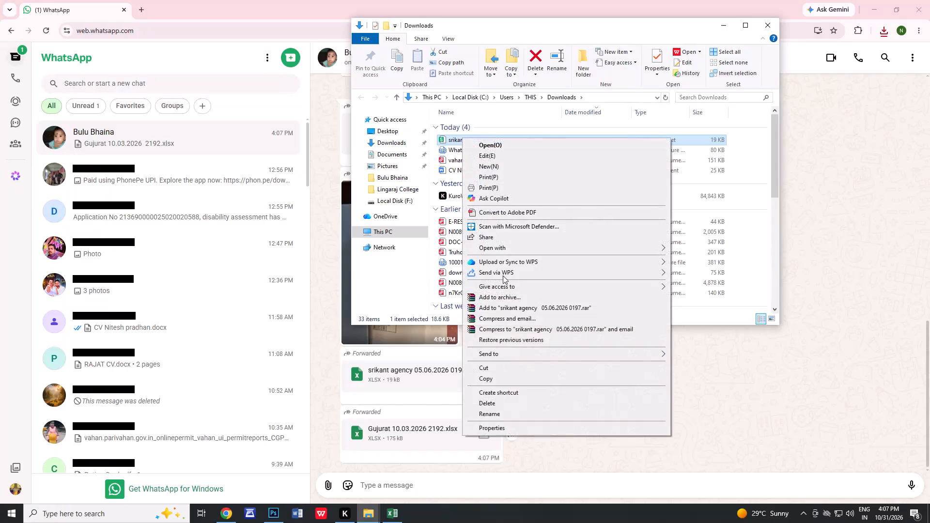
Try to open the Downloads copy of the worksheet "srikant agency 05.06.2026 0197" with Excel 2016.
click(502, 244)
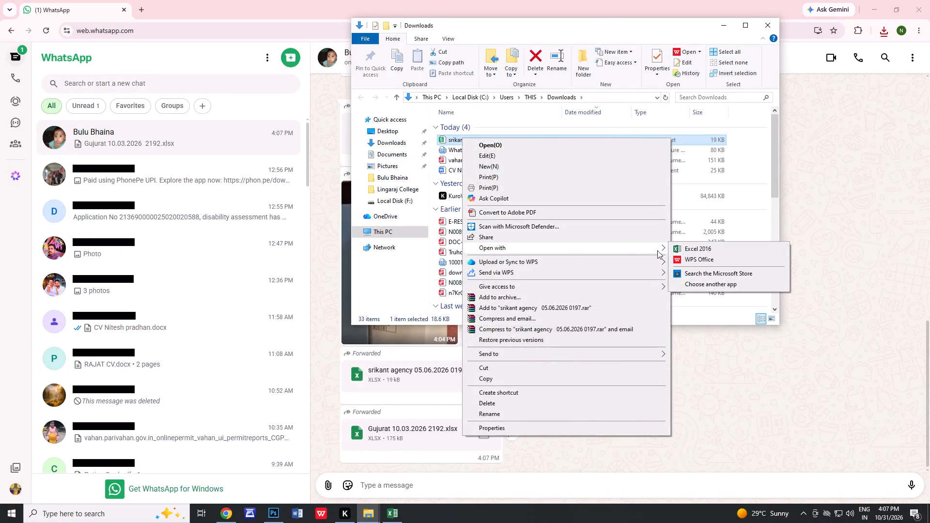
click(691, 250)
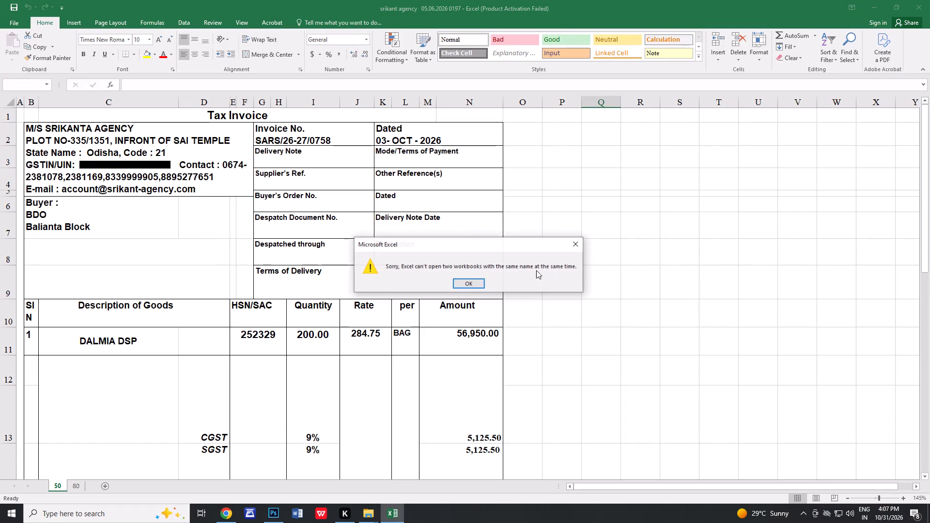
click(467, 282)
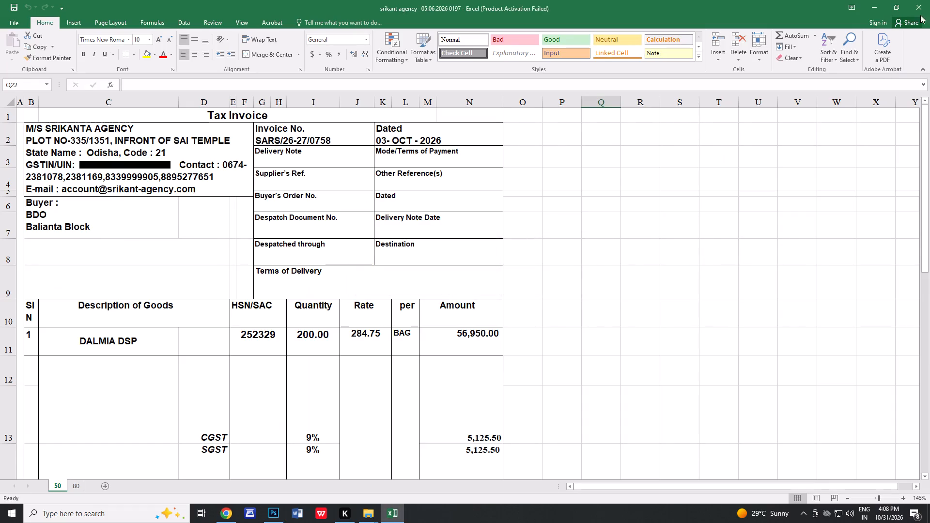
Close the open workbook of the same name and open the Downloads copy of "srikant agency 05.06.2026 0197" with Excel 2016.
click(919, 11)
right_click(462, 142)
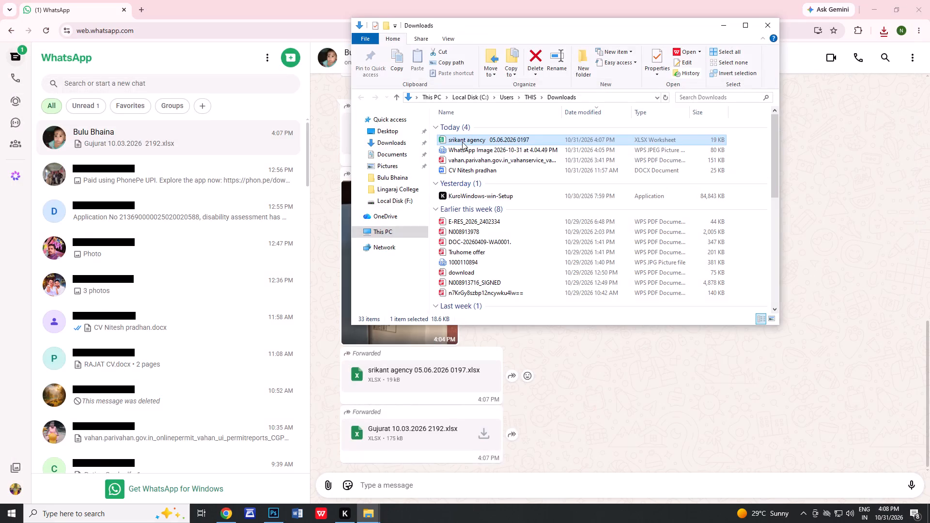
click(487, 252)
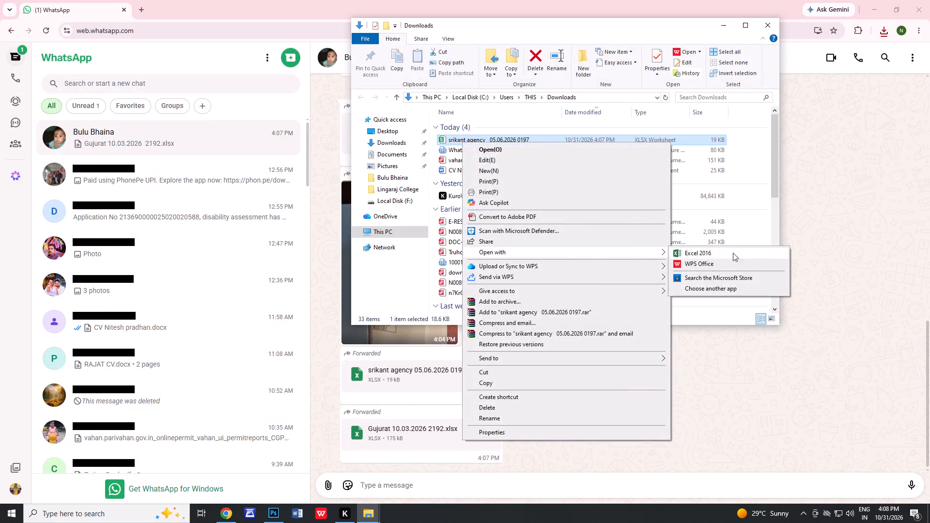
click(701, 250)
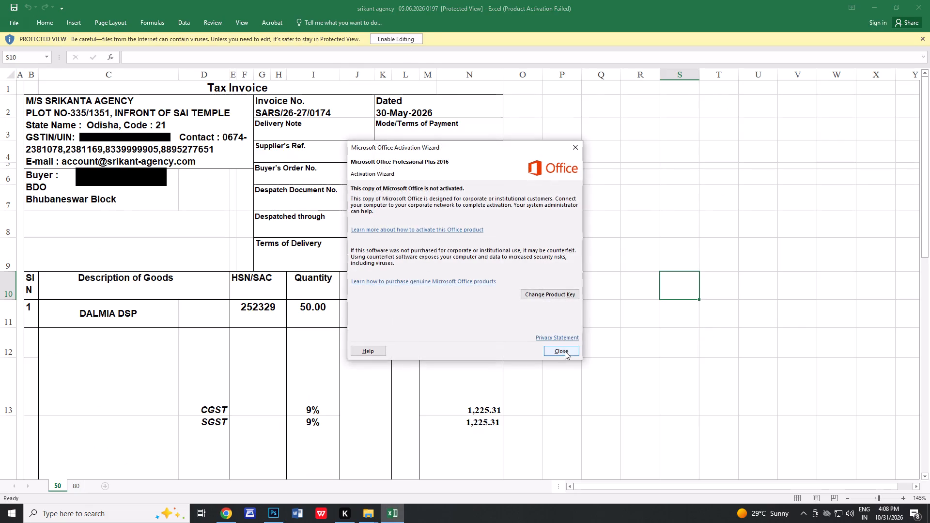
Dismiss the activation wizard and enable editing for the srikant agency tax invoice workbook opened in Protected View.
click(565, 351)
click(404, 36)
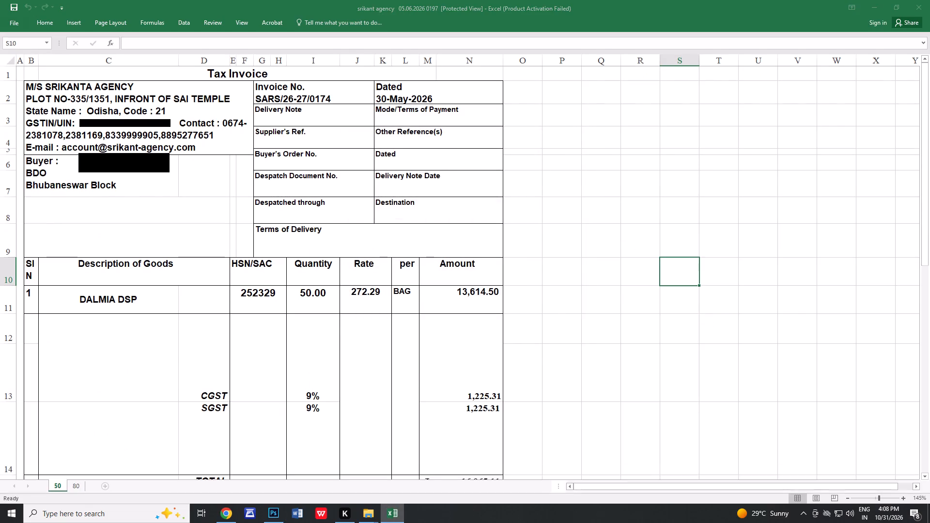
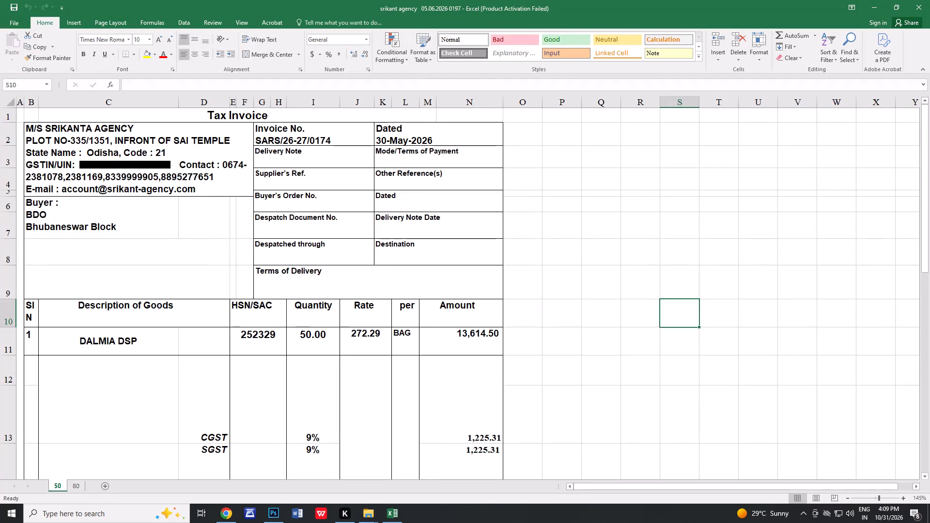
Change the invoice number in the Tax Invoice header to SARS/26-27/0501.
click(333, 142)
click(333, 142)
click(333, 142)
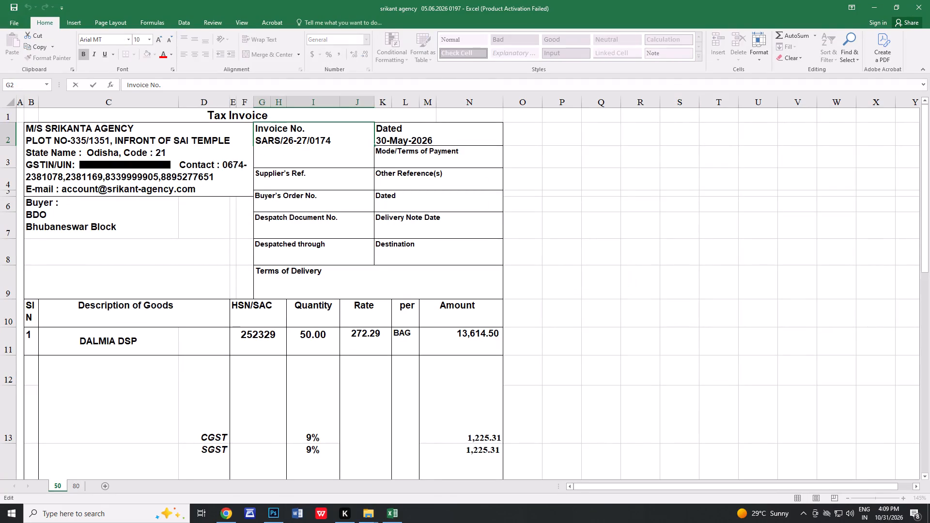
key(BackSpace)
key(BackSpace)
key(BackSpace)
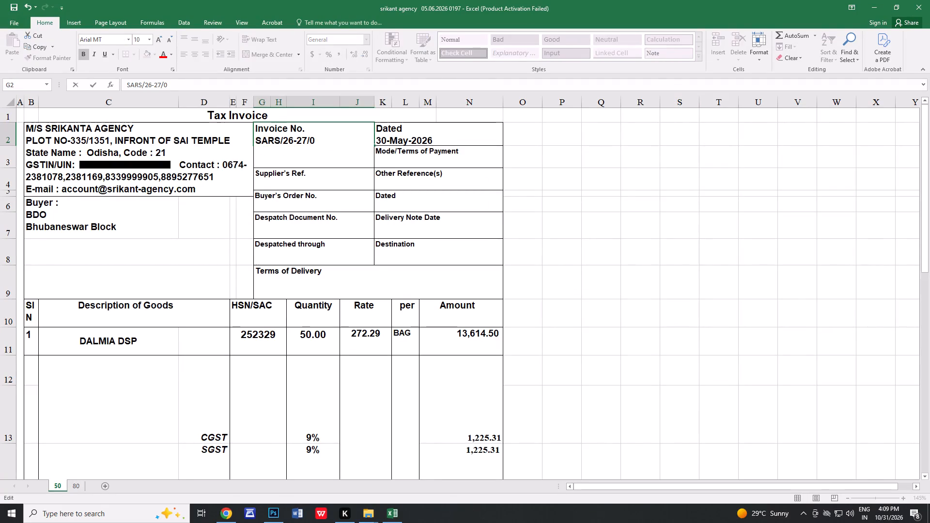
text(501)
click(432, 138)
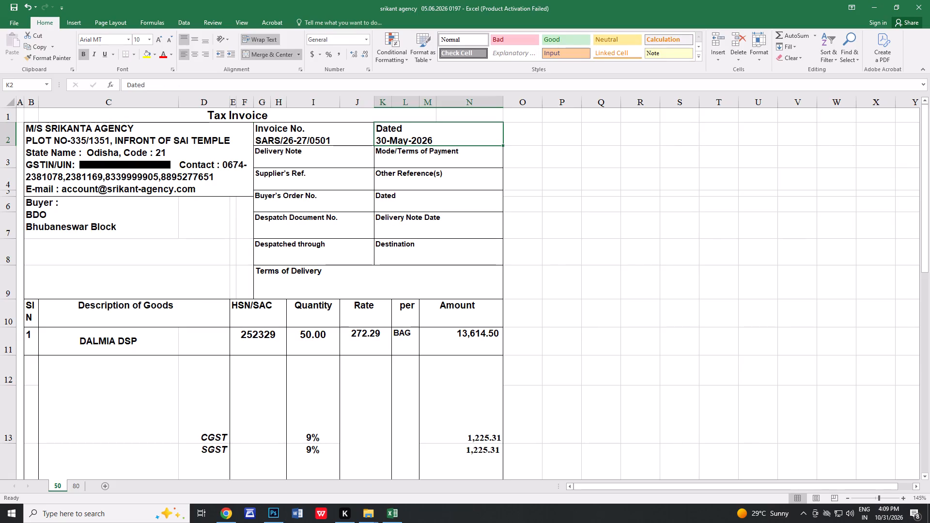
Set the quantity of the DALMIA DSP line to 97.
click(323, 345)
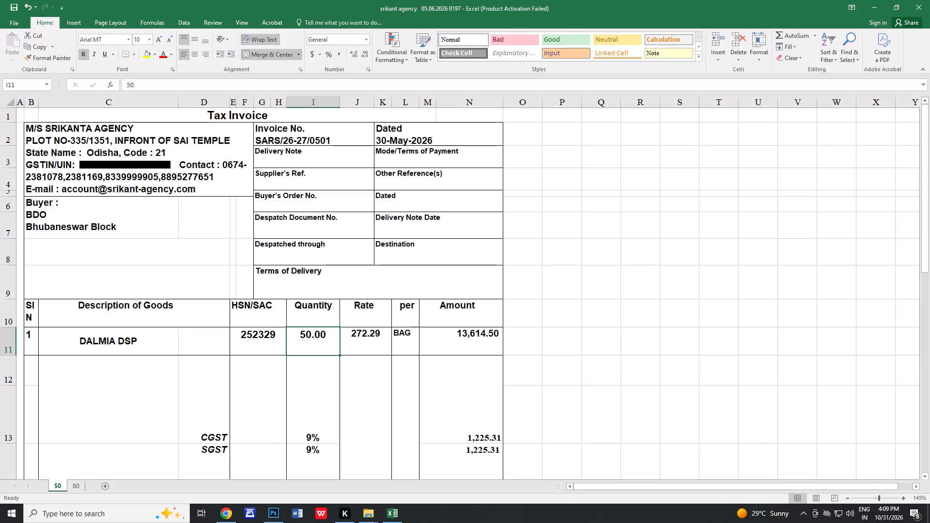
text(97)
click(363, 344)
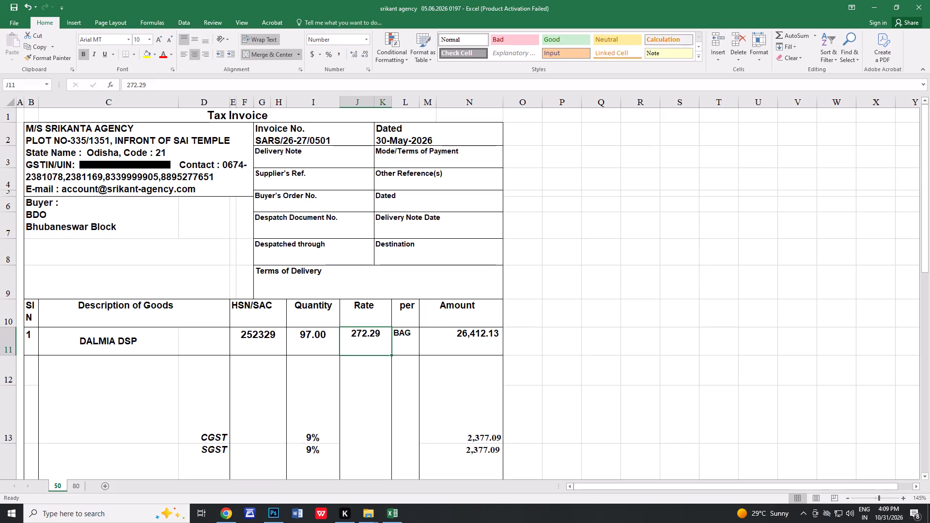
Change the invoice date in the Dated box beside the invoice number to 12-Aug-2026.
click(388, 141)
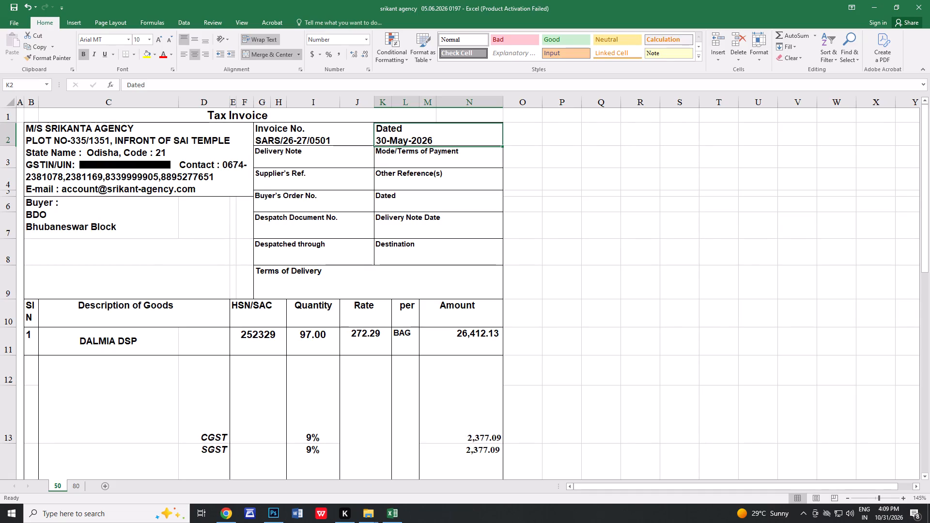
double_click(384, 142)
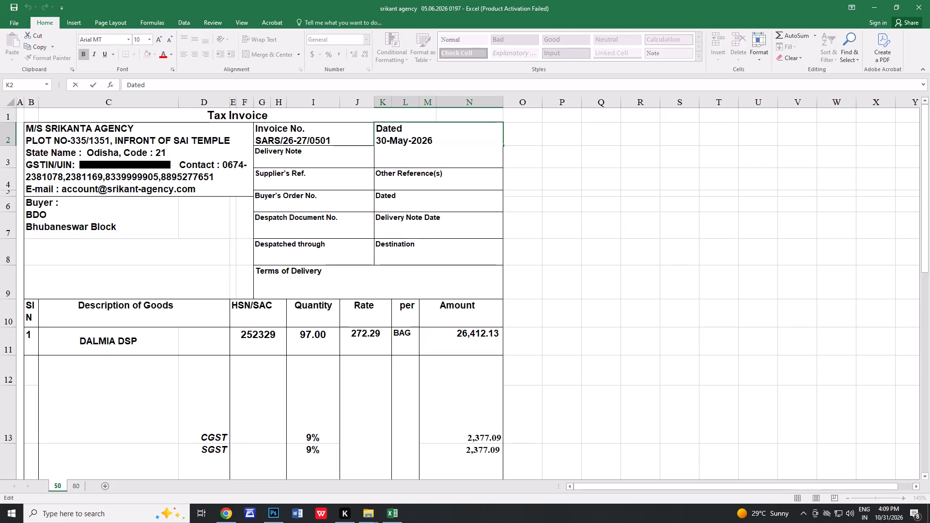
key(BackSpace)
key(BackSpace)
text(12)
key(Page_Down)
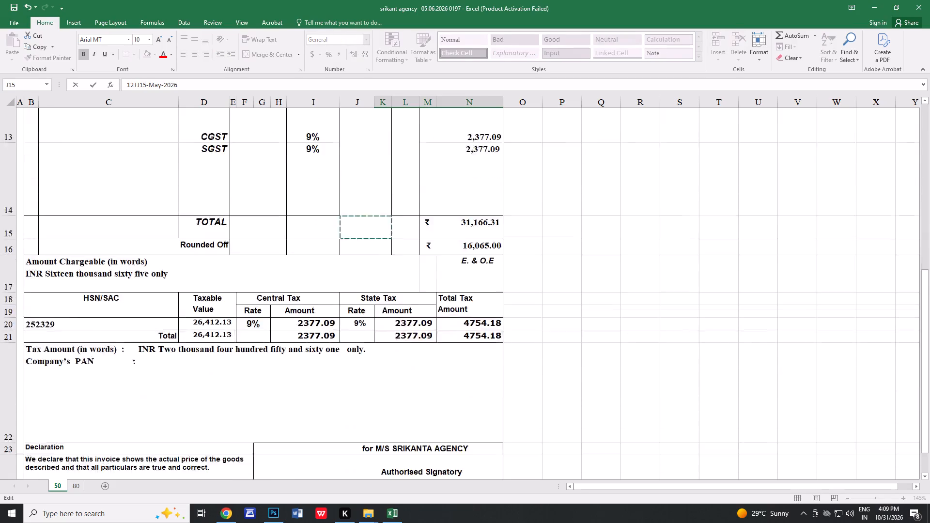
scroll(552, 192, up, 8)
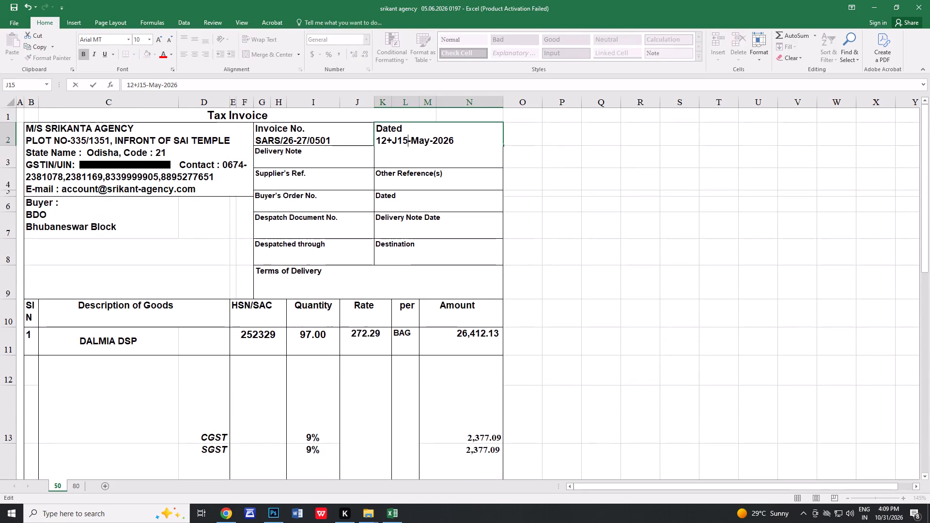
key(BackSpace)
key(BackSpace)
key(BackSpace)
key(BackSpace)
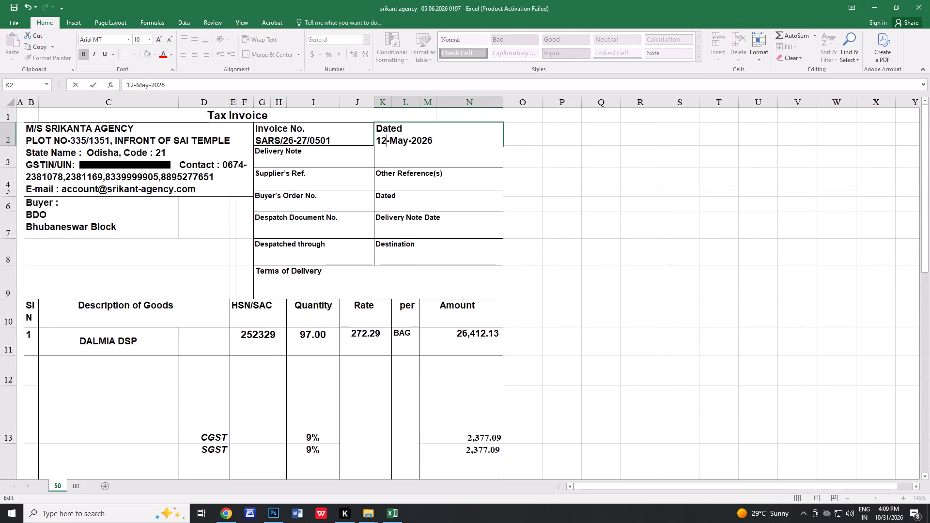
key(Right)
key(Right)
key(Right)
key(Right)
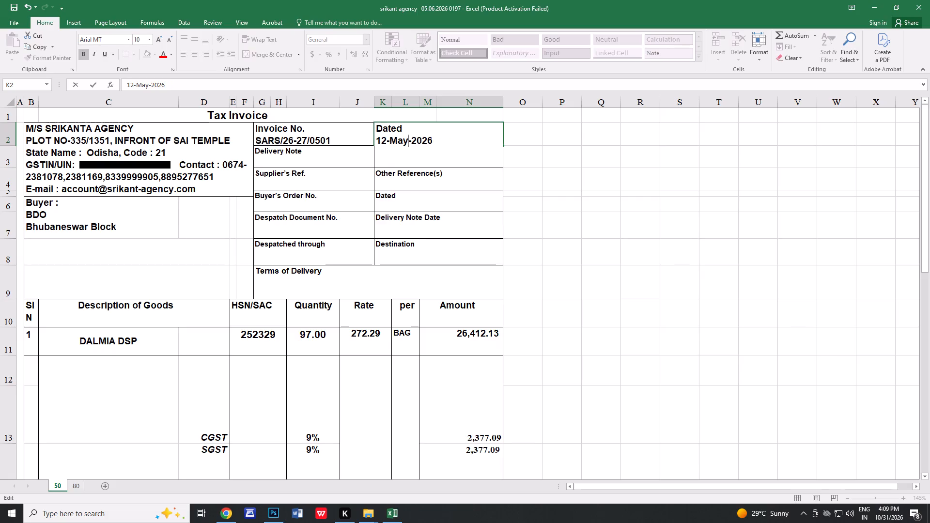
key(BackSpace)
key(BackSpace)
key(BackSpace)
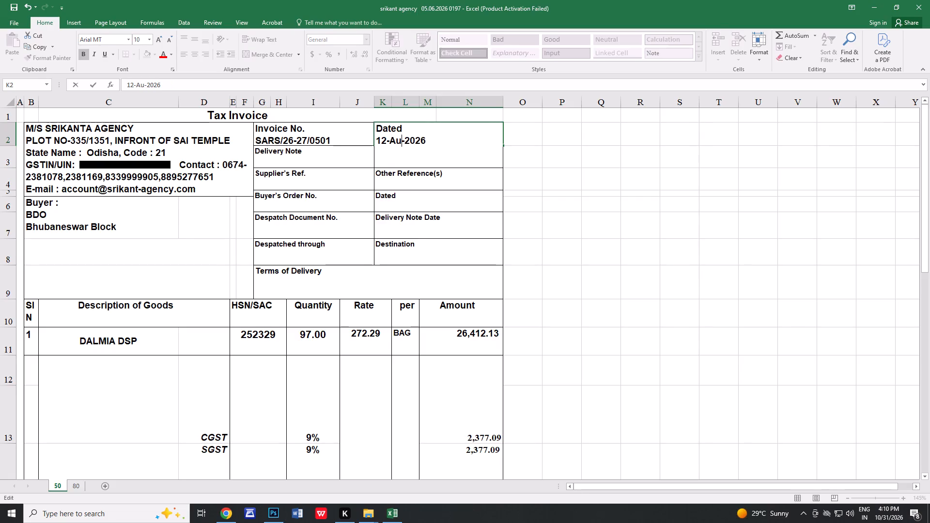
click(463, 197)
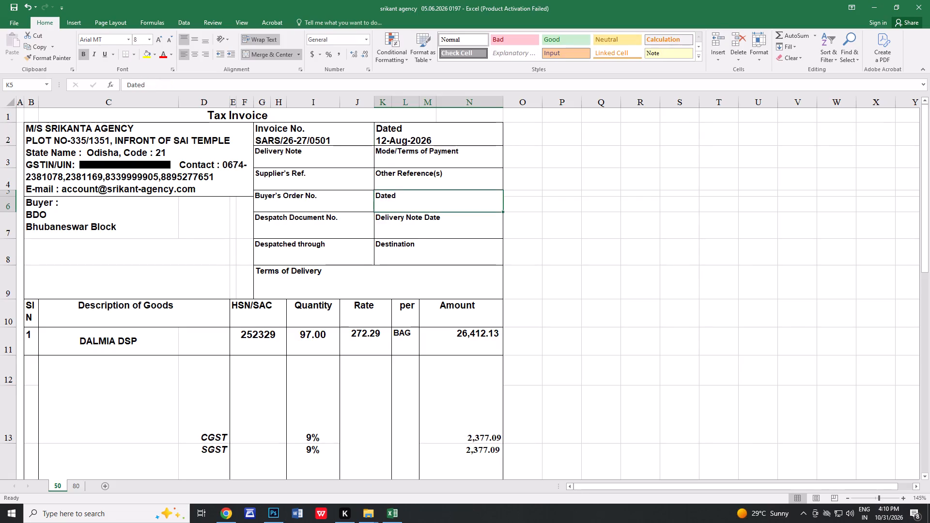
Set the Rounded Off amount below the invoice total to 31166.
scroll(461, 205, down, 2)
scroll(418, 285, down, 2)
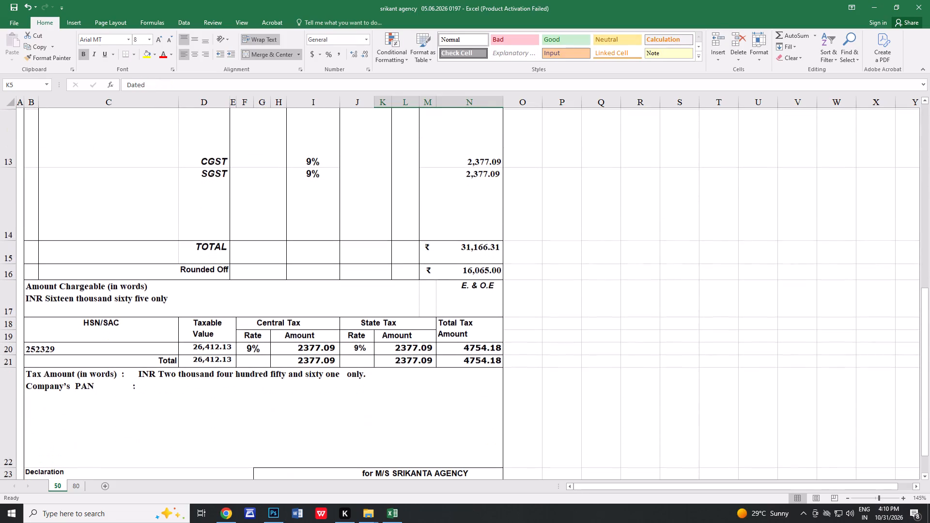
click(479, 268)
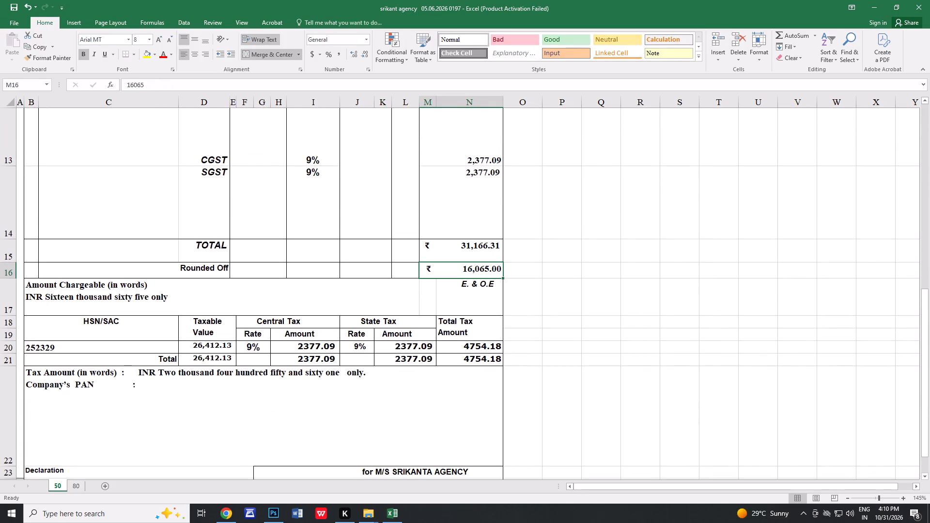
key(3)
text(1166)
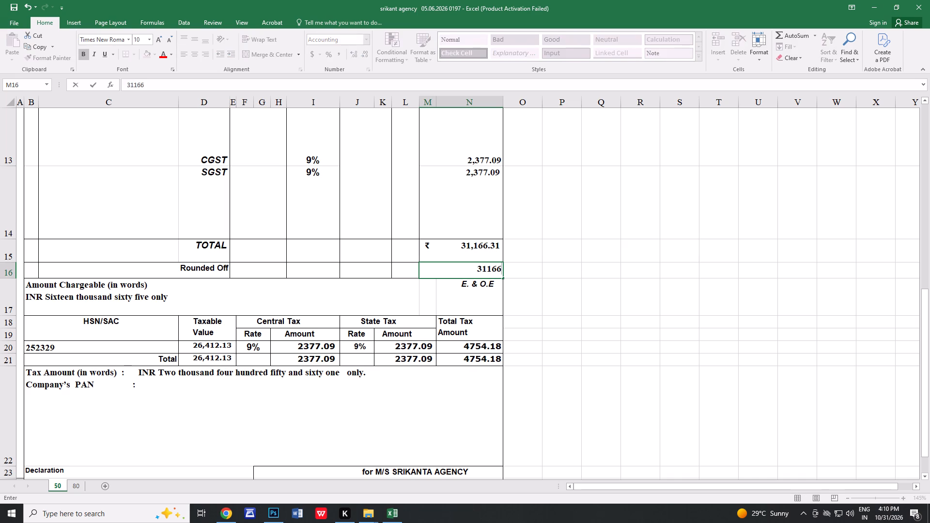
click(363, 289)
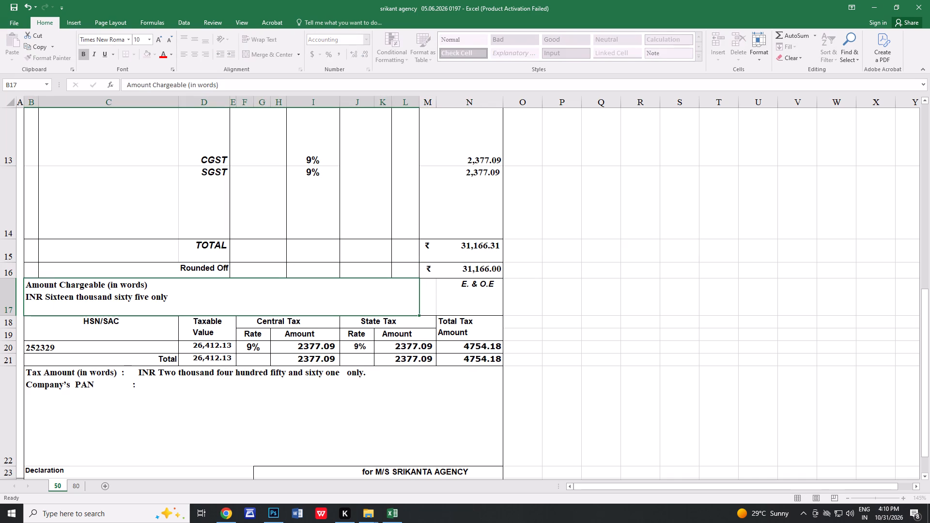
In the Amount Chargeable (in words) line, replace the word before "thousand" with "Thirty One".
double_click(75, 299)
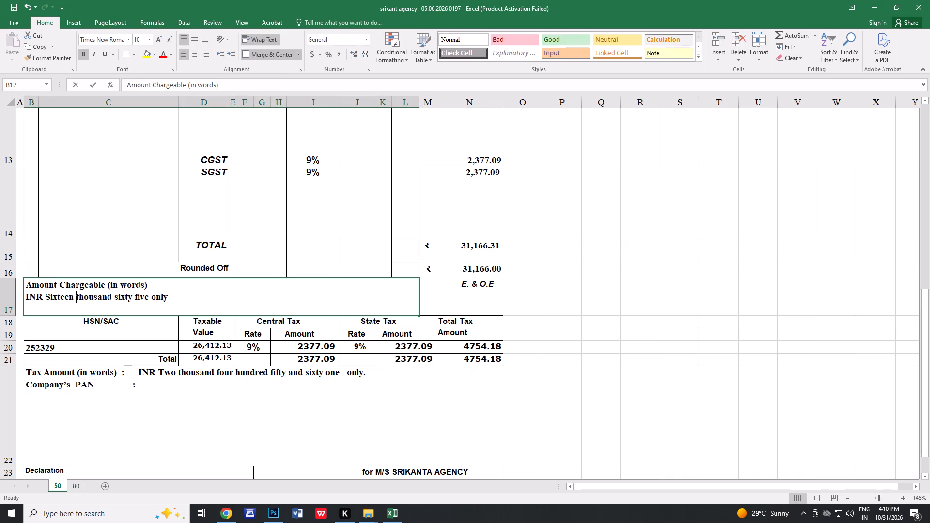
key(Left)
key(BackSpace)
key(BackSpace)
key(BackSpace)
key(BackSpace)
key(BackSpace)
key(BackSpace)
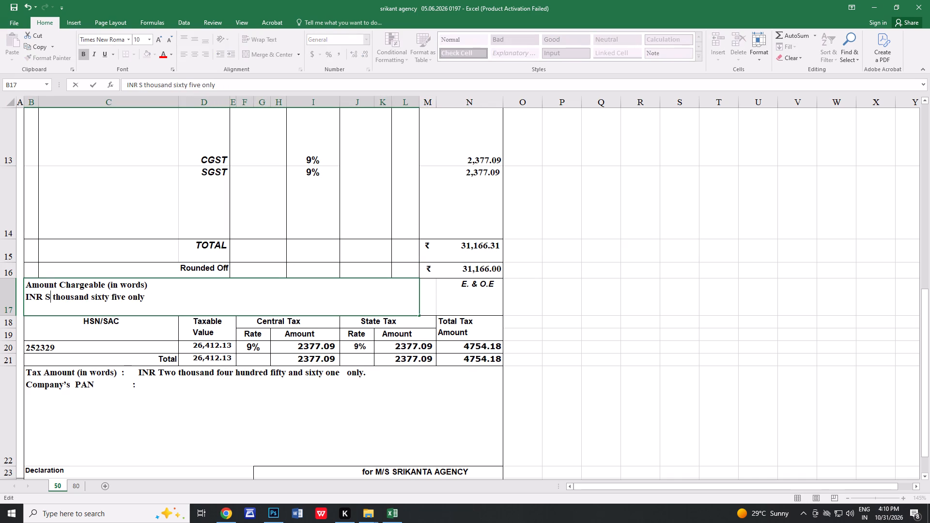
key(BackSpace)
key(h)
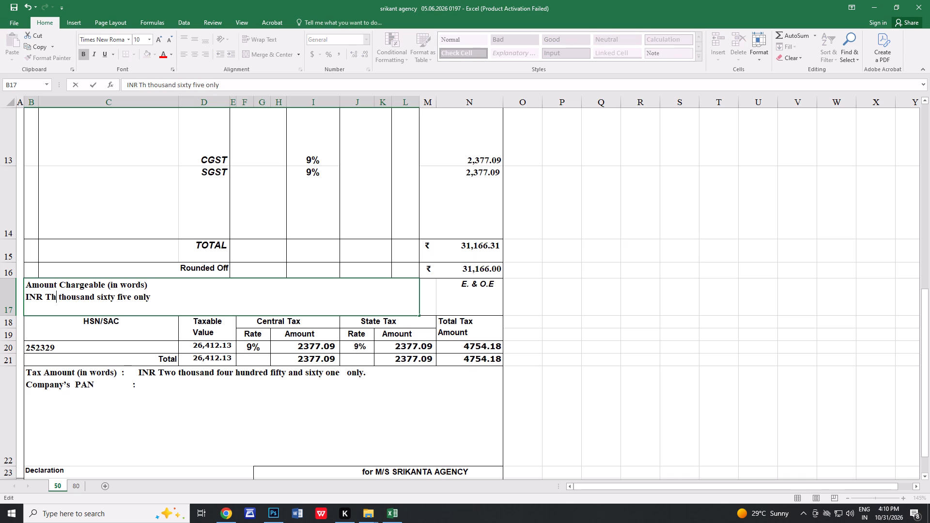
text(irty)
key(space)
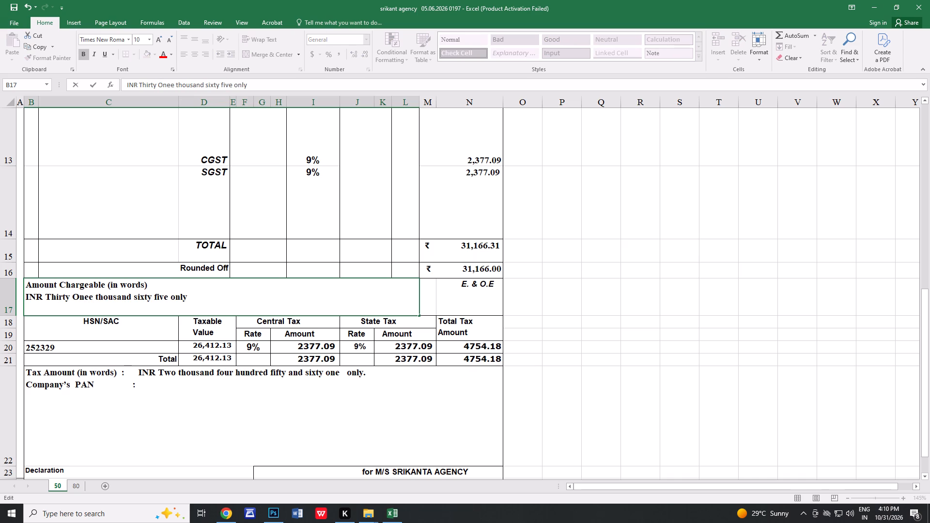
key(BackSpace)
key(space)
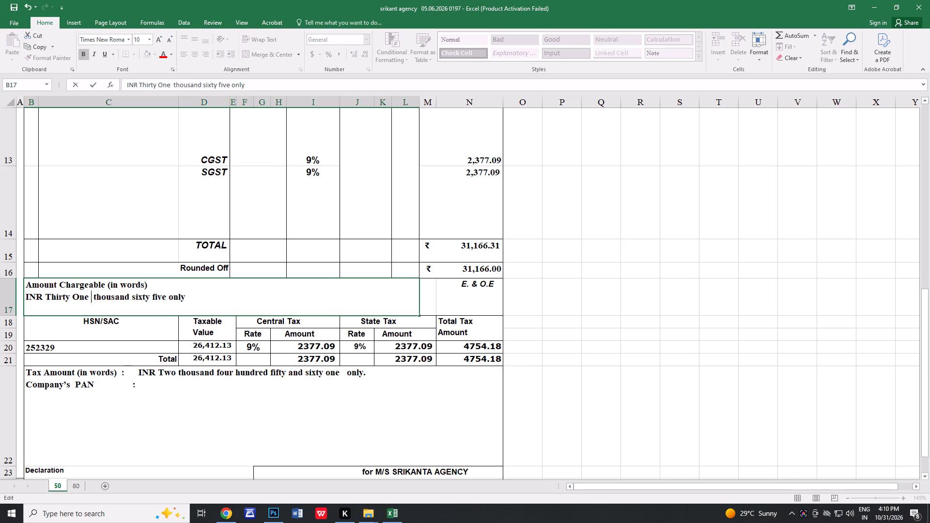
key(BackSpace)
In the Amount Chargeable line, replace the words between "thousand" and "only" with "One Hundred Six".
key(Right)
key(Right)
key(Right)
key(Right)
key(Right)
key(Right)
key(Right)
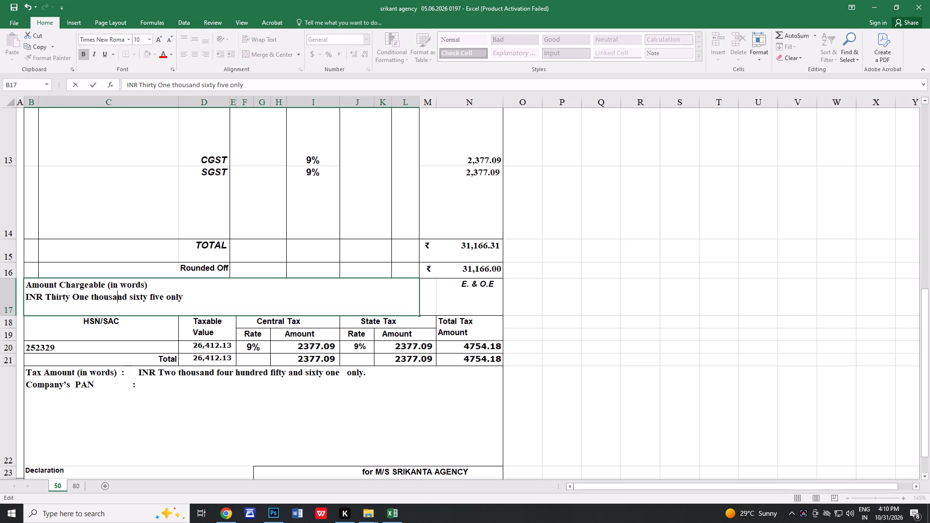
key(Right)
key(Right)
key(Right)
key(Right)
key(Right)
key(Right)
key(Right)
key(Right)
key(Right)
key(Right)
key(Right)
key(Right)
key(Right)
key(Print)
key(BackSpace)
key(BackSpace)
key(BackSpace)
key(BackSpace)
key(BackSpace)
key(BackSpace)
key(BackSpace)
key(BackSpace)
key(BackSpace)
key(BackSpace)
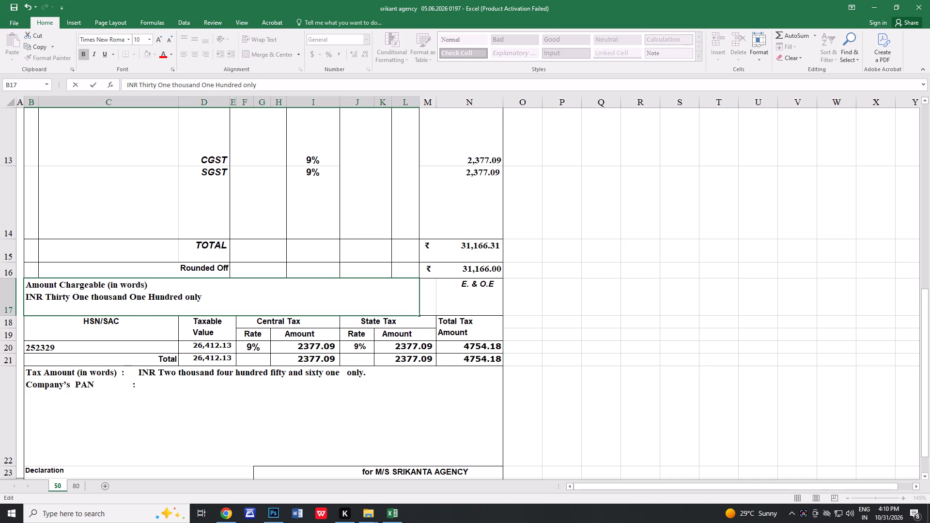
key(space)
text(ix)
click(552, 285)
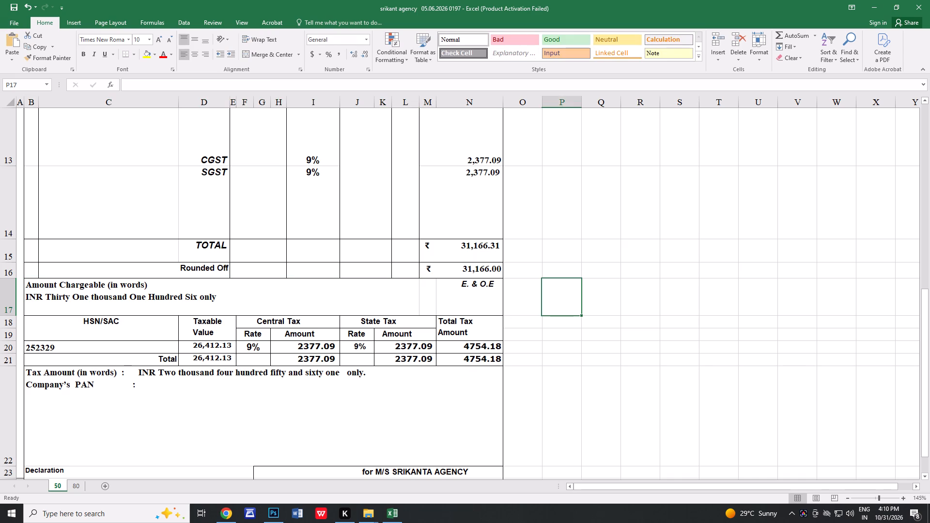
Correct the ending of the Amount Chargeable wording so it reads "One Hundred Sixty Six only".
click(196, 298)
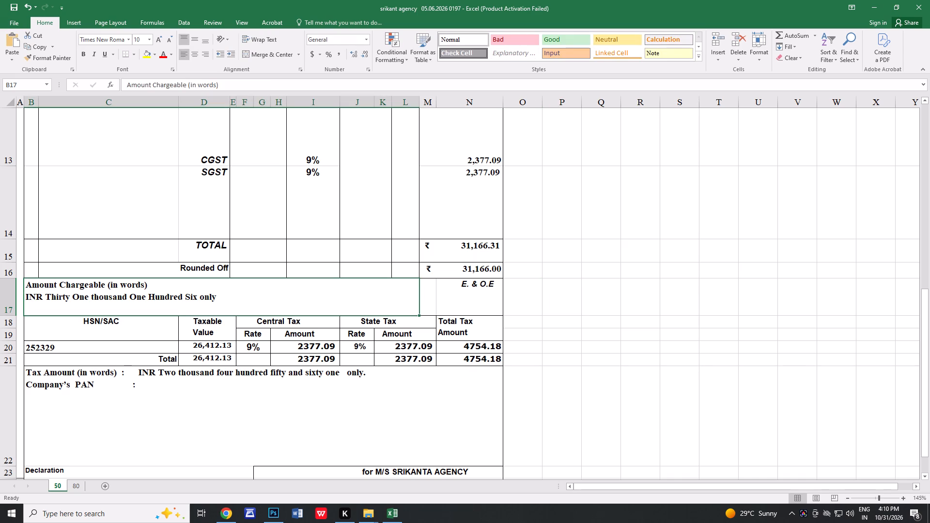
double_click(198, 299)
text(ty)
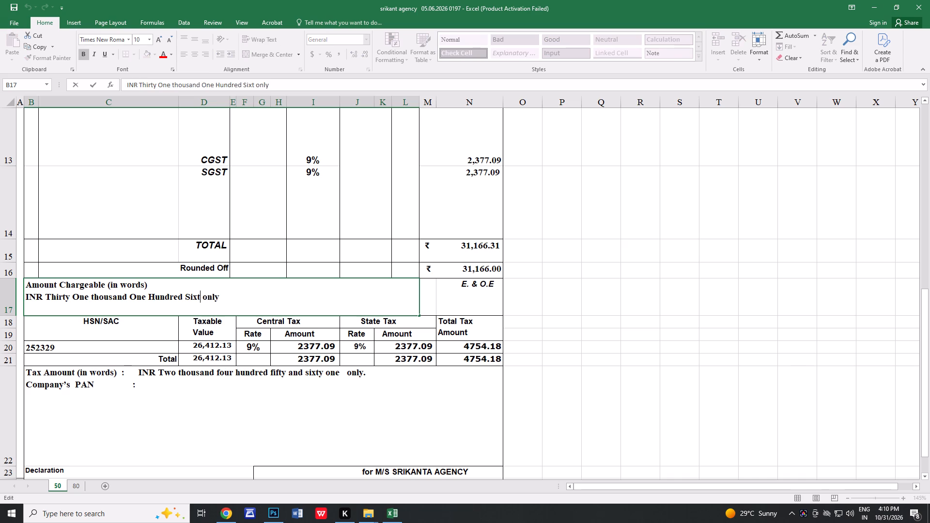
key(space)
text(ix)
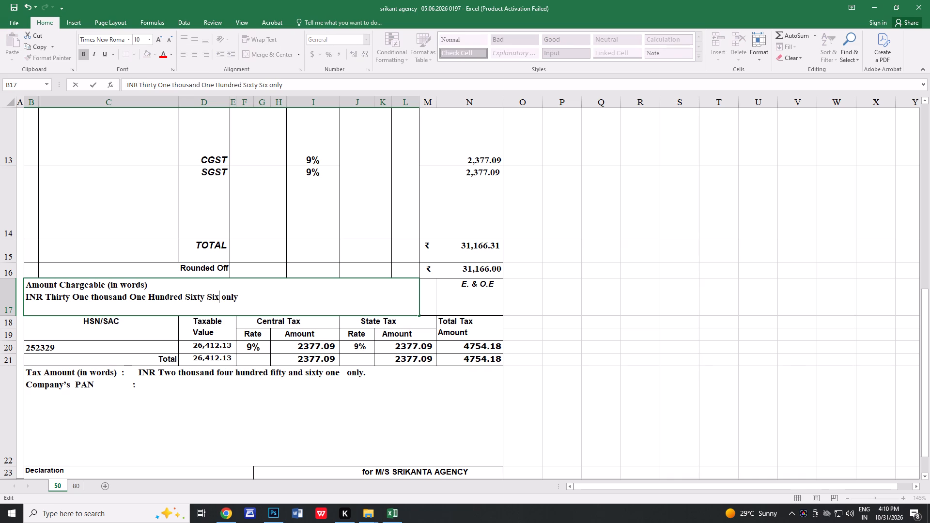
click(589, 288)
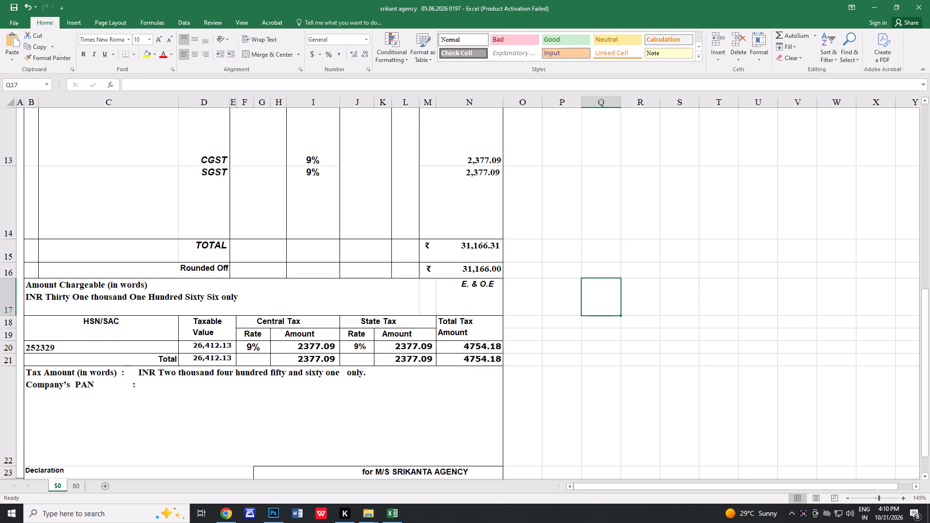
In the Tax Amount (in words) line, replace the word before "thousand" with "Four".
double_click(179, 378)
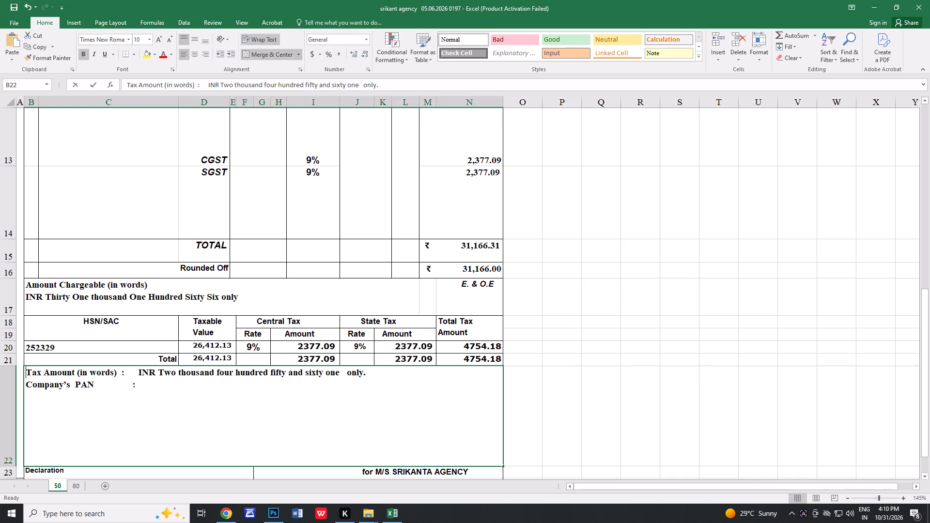
key(Left)
key(BackSpace)
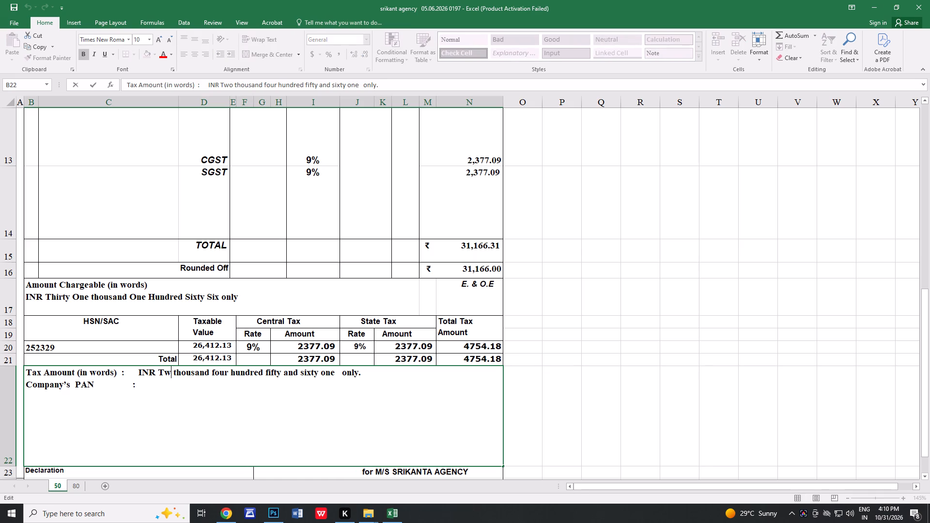
key(BackSpace)
key(BackSpace)
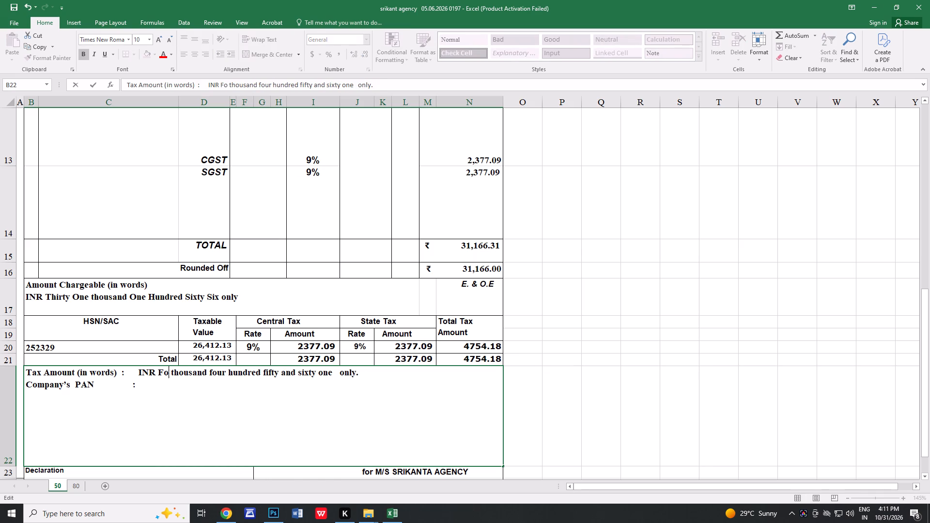
In the Tax Amount line, replace the word between "thousand" and "hundred" with "Seven".
key(Right)
key(Right)
key(Right)
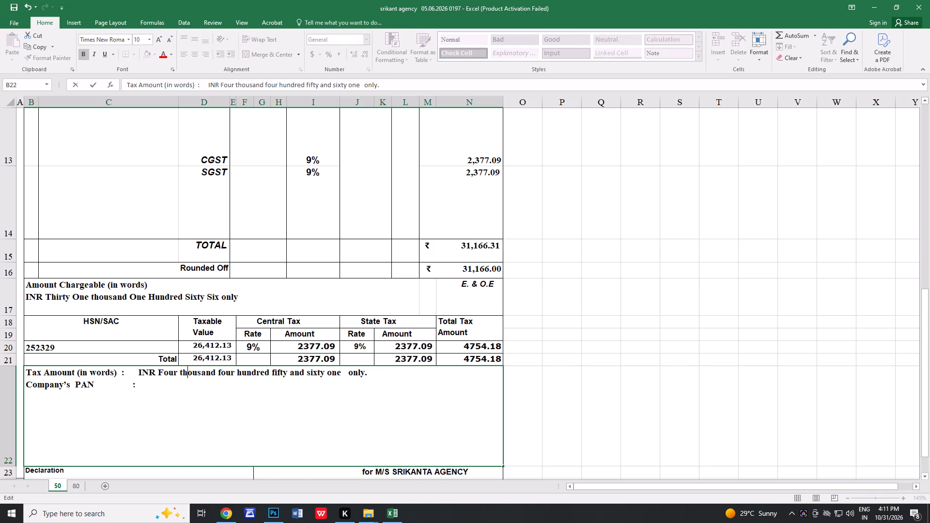
key(Right)
key(Right)
key(Right)
key(Right)
key(Right)
key(Right)
key(Right)
key(Right)
key(Right)
key(Right)
key(Right)
key(BackSpace)
key(BackSpace)
key(BackSpace)
key(BackSpace)
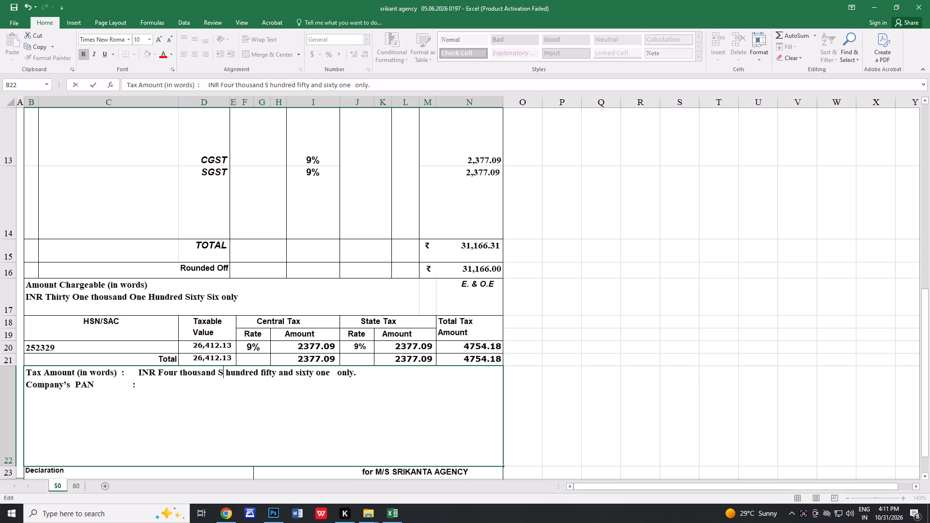
In the Tax Amount line, change the wording between "hundred" and "and" to "Fifty Four".
key(Right)
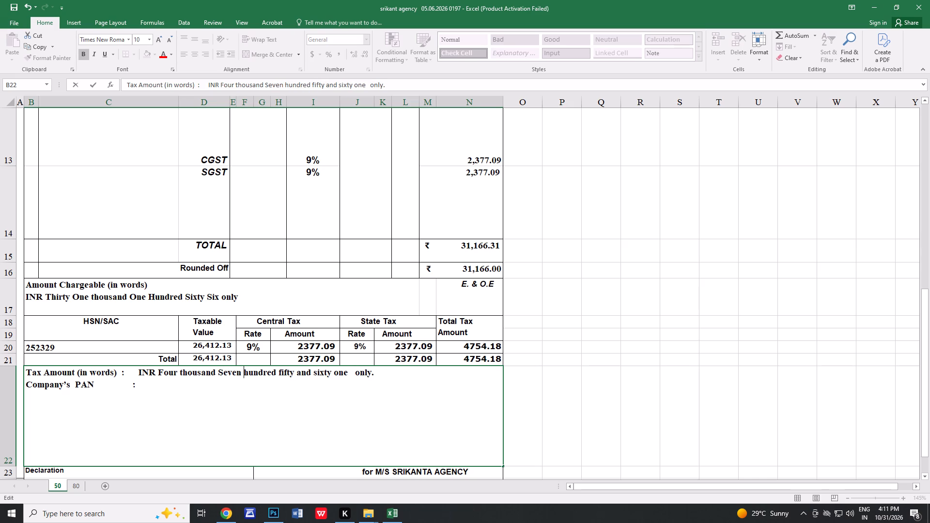
key(Right)
key(Right)
key(Right)
key(Right)
key(Right)
key(Right)
key(Right)
key(Right)
key(Right)
key(Right)
key(Right)
key(Right)
key(Right)
key(Right)
key(Left)
key(Left)
key(Left)
key(Left)
key(Left)
key(BackSpace)
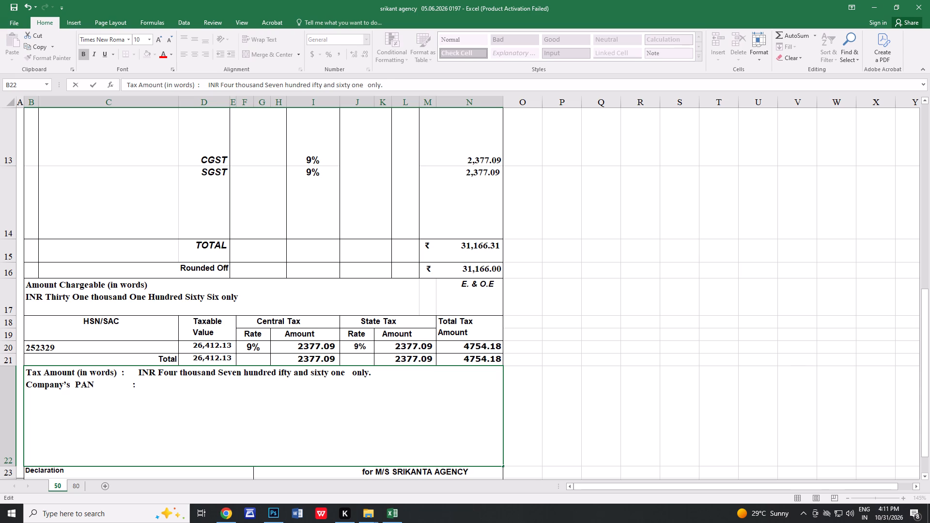
key(Right)
key(Right)
key(Right)
key(Right)
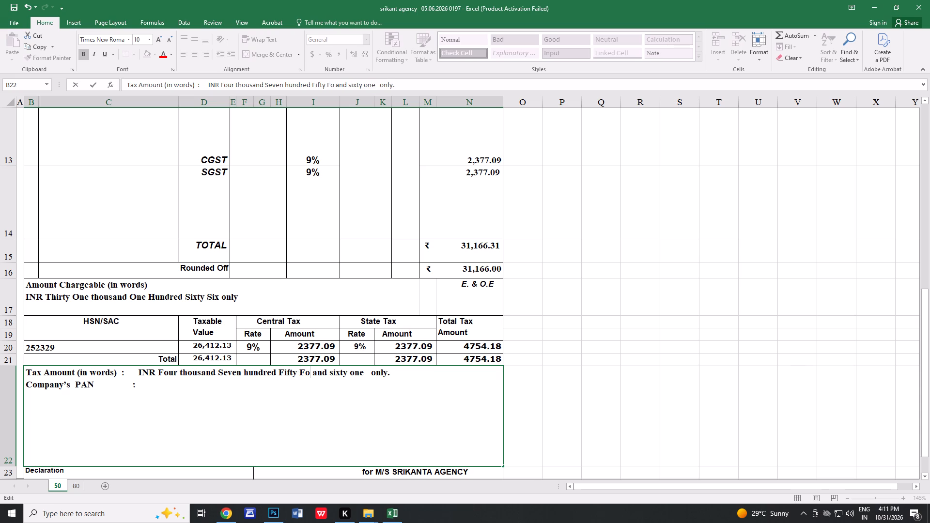
text(ur)
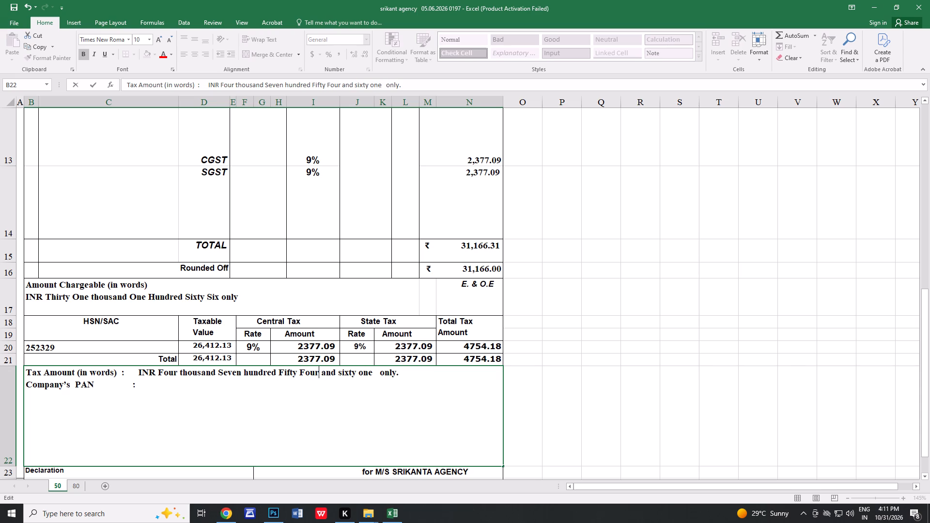
In the Tax Amount line, replace the words between "and" and "only" with "eighteen paisa".
key(Right)
key(Right)
key(Right)
key(Right)
key(Right)
key(Right)
key(Right)
key(Right)
key(Right)
key(Right)
key(Right)
key(Right)
key(Right)
key(Right)
key(Right)
key(Left)
key(BackSpace)
key(BackSpace)
key(BackSpace)
key(BackSpace)
key(BackSpace)
key(BackSpace)
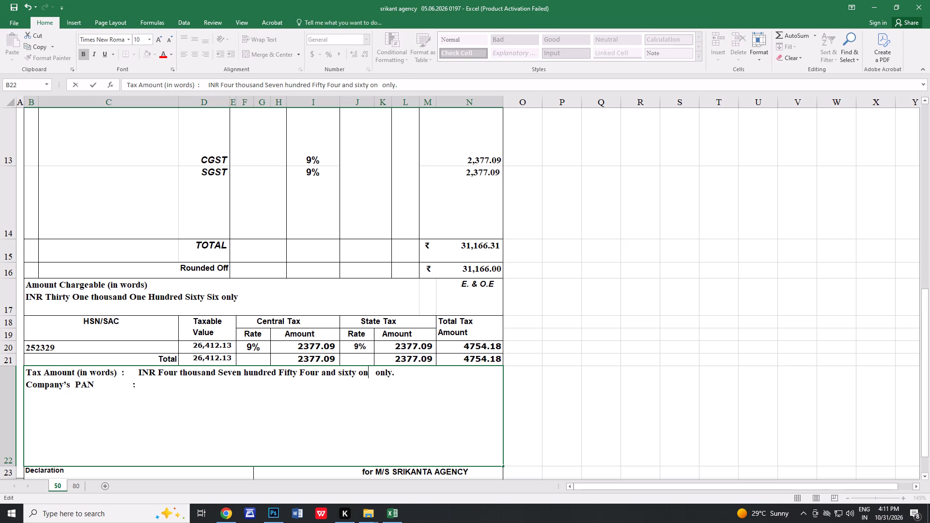
key(BackSpace)
key(BackSpace)
key(BackSpace)
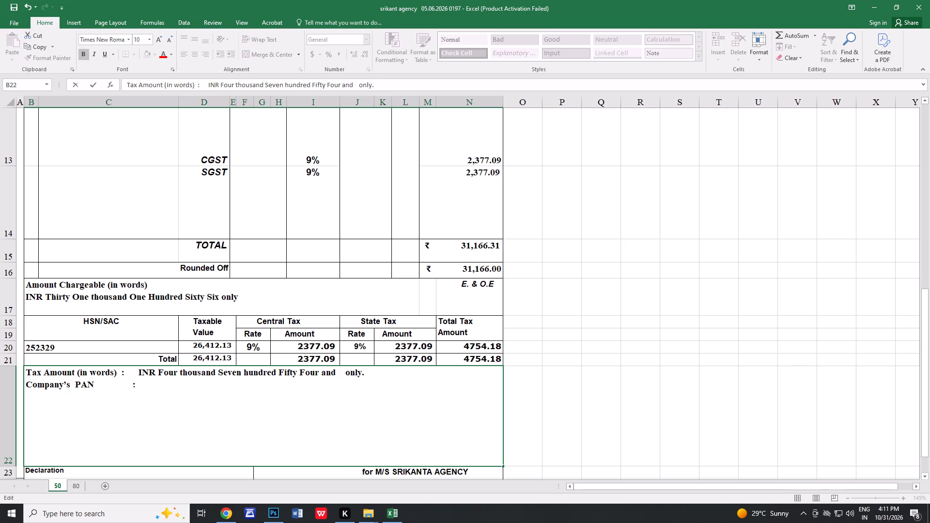
text(eightw)
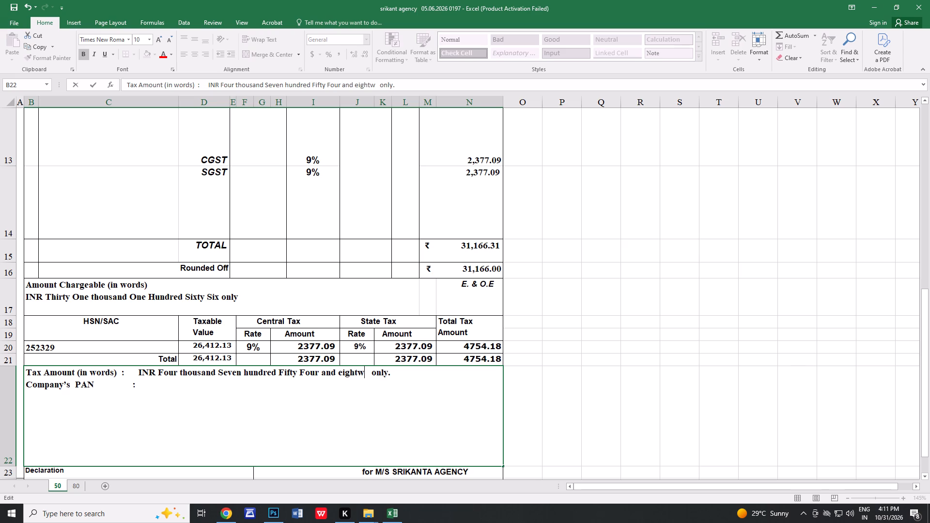
key(BackSpace)
text(een)
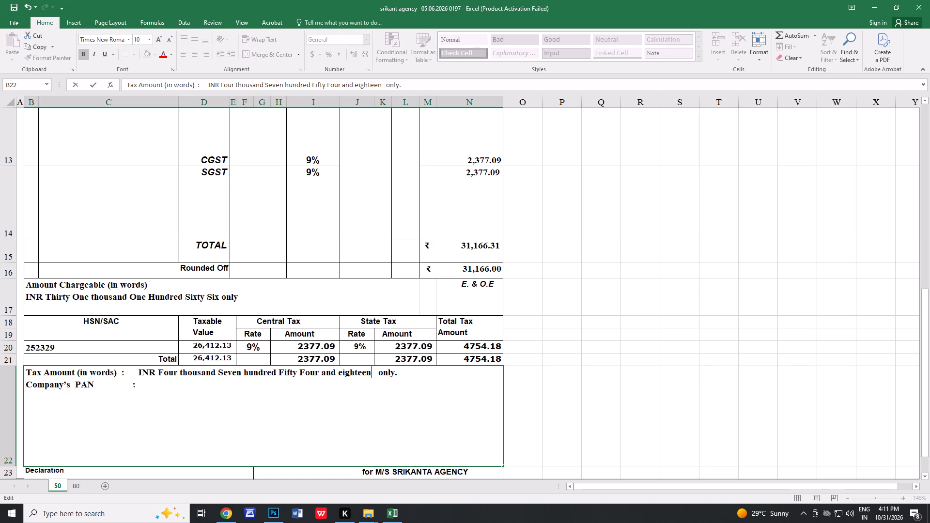
key(space)
text(pao)
key(BackSpace)
text(isa)
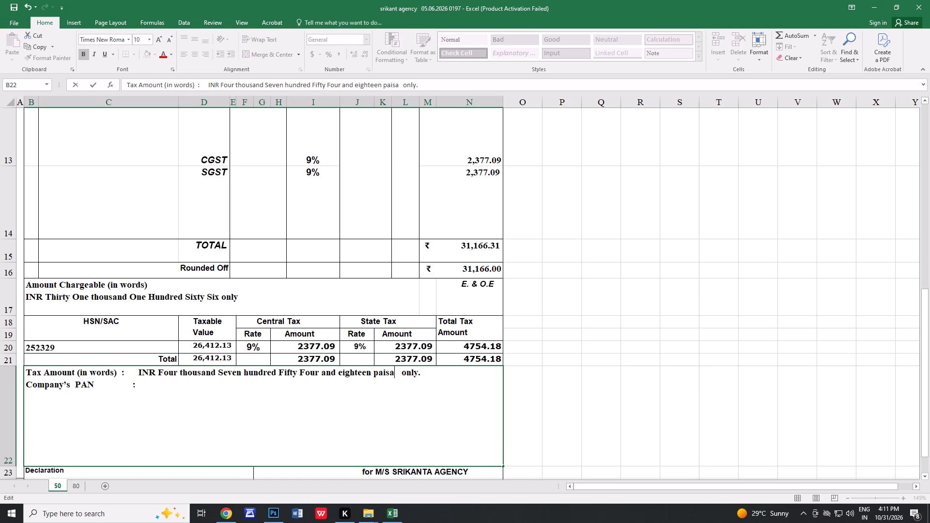
click(588, 331)
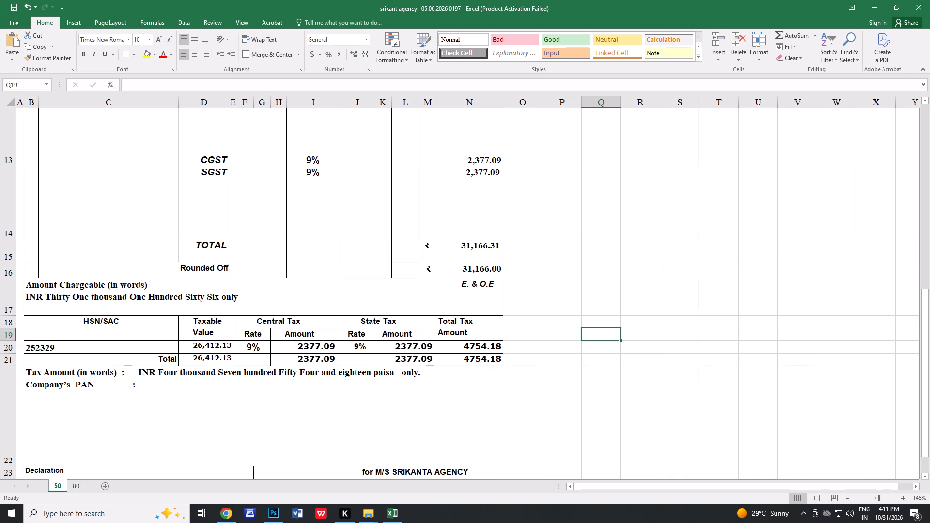
Set up the invoice printout on the EPSON L3250 Series printer with the page range 1 to 1.
key(ctrl+p)
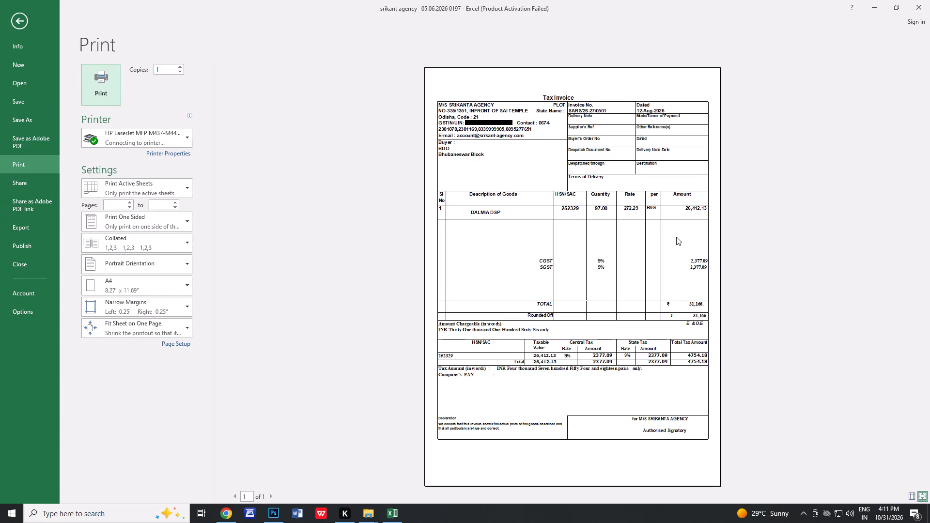
click(156, 136)
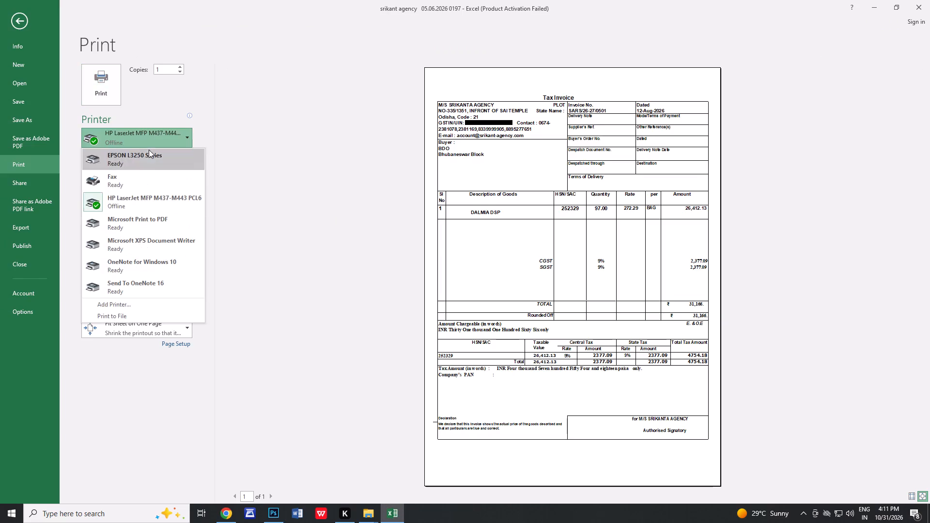
click(148, 152)
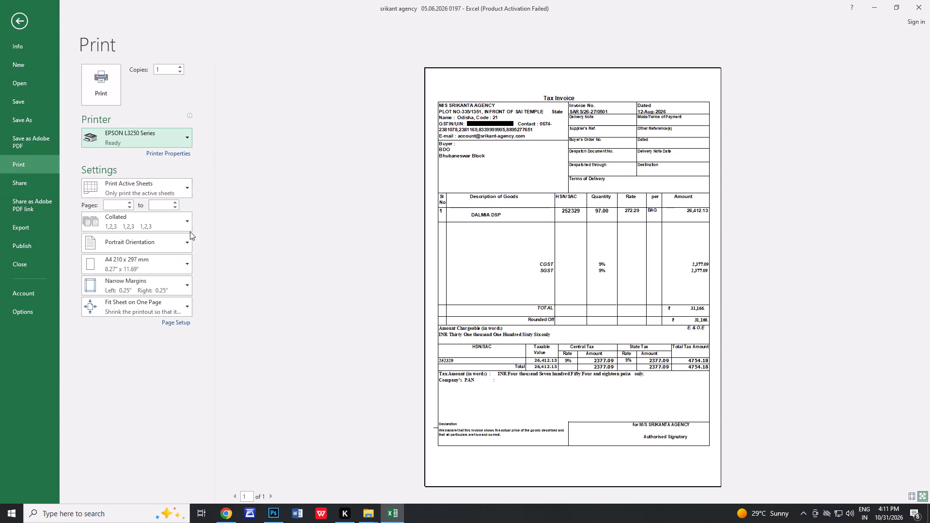
click(131, 201)
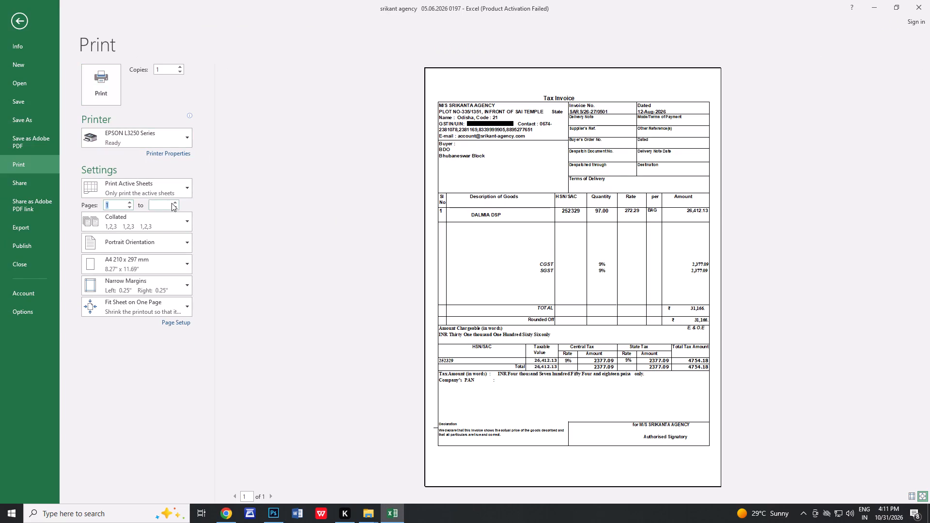
click(172, 203)
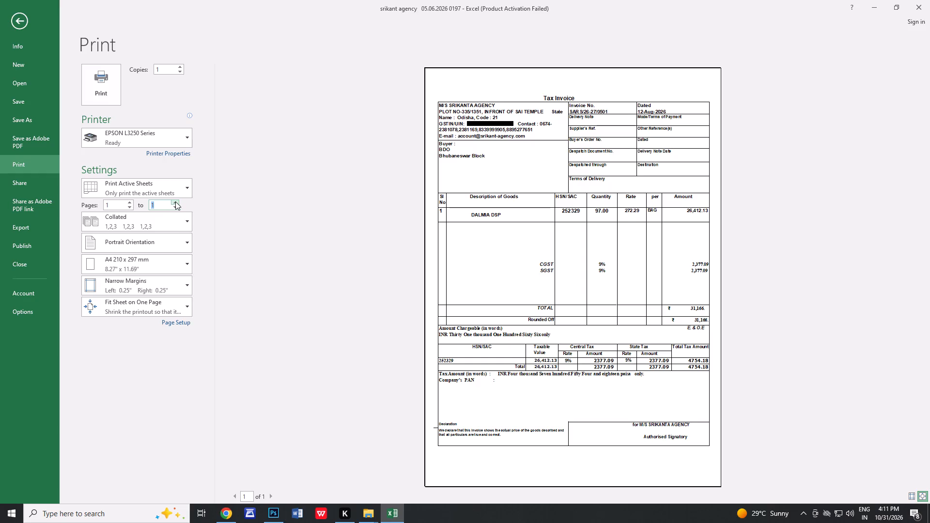
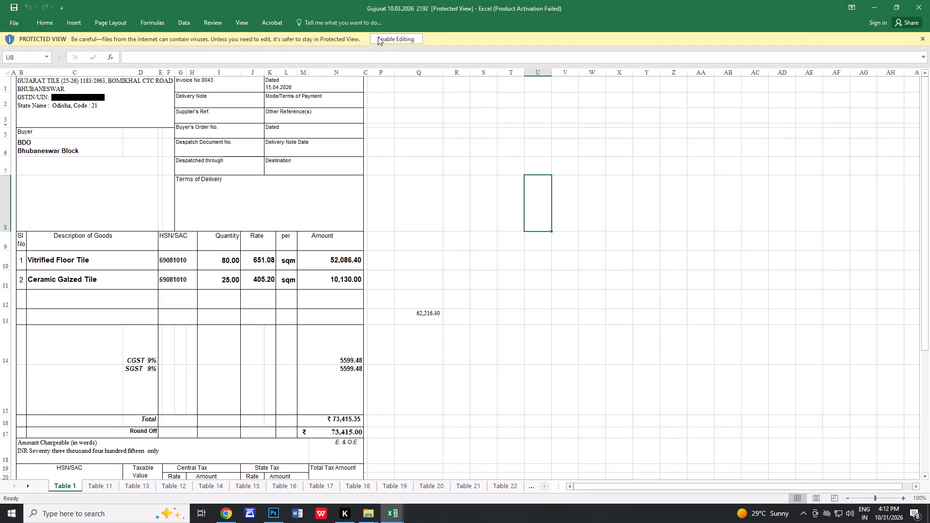
Enable editing in the protected Gujurat 10.03.2026 2192 invoice workbook.
click(382, 39)
Open the Dated cell beside the invoice number on the Table 1 sheet for editing its date.
scroll(414, 178, up, 4)
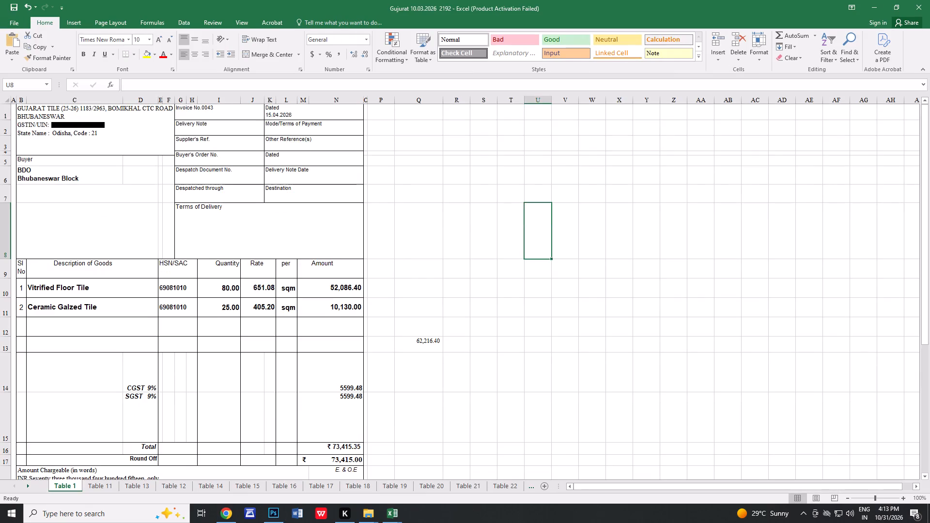
double_click(272, 117)
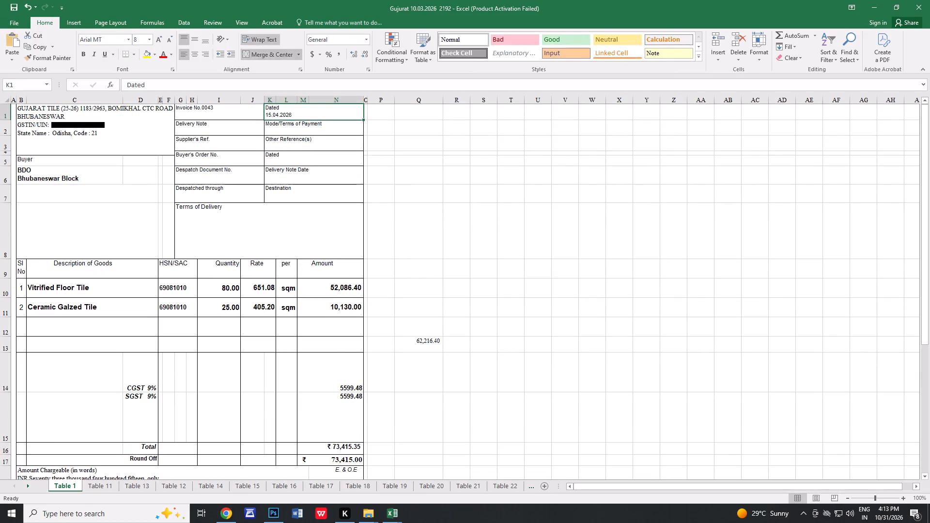
key(Left)
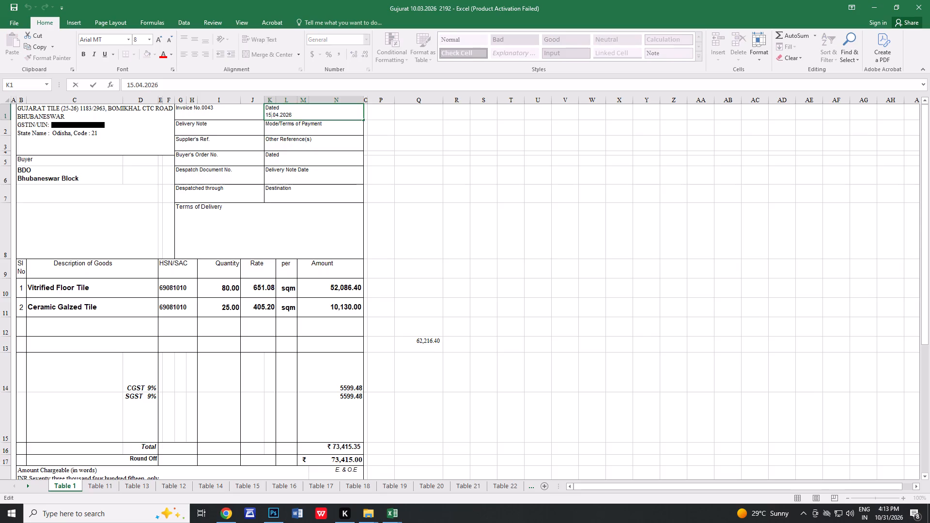
Change the invoice's Dated entry to 12.08.2026.
key(BackSpace)
key(2)
key(Right)
key(Right)
key(Right)
key(BackSpace)
key(8)
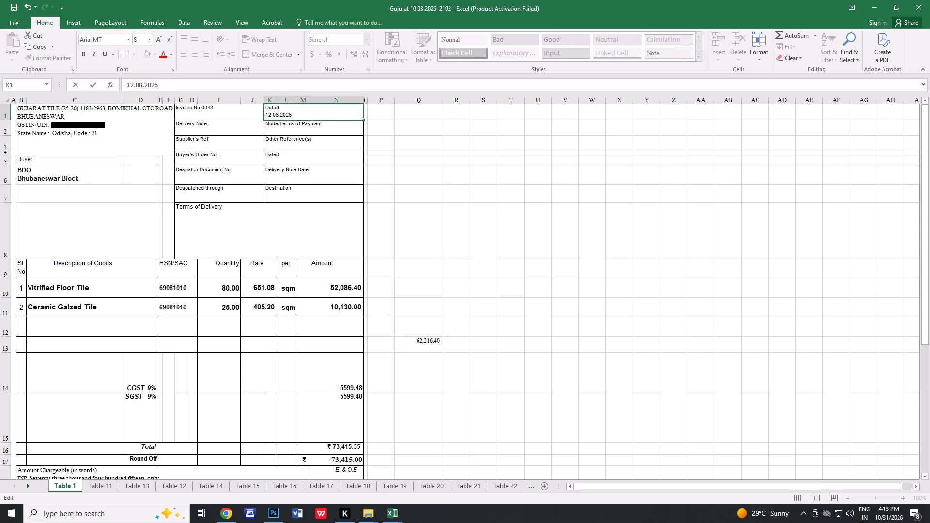
Change the invoice number to 0689.
click(217, 111)
double_click(213, 109)
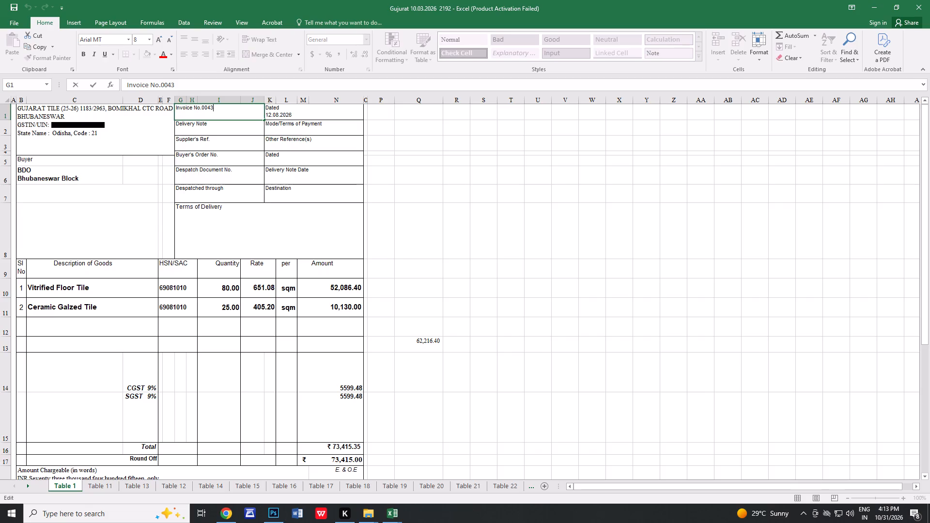
key(BackSpace)
key(BackSpace)
key(BackSpace)
text(689)
click(468, 279)
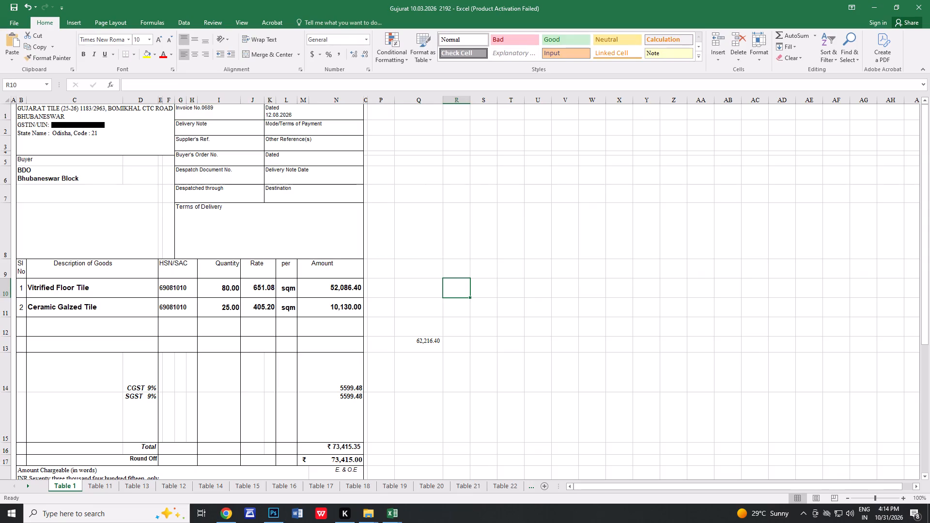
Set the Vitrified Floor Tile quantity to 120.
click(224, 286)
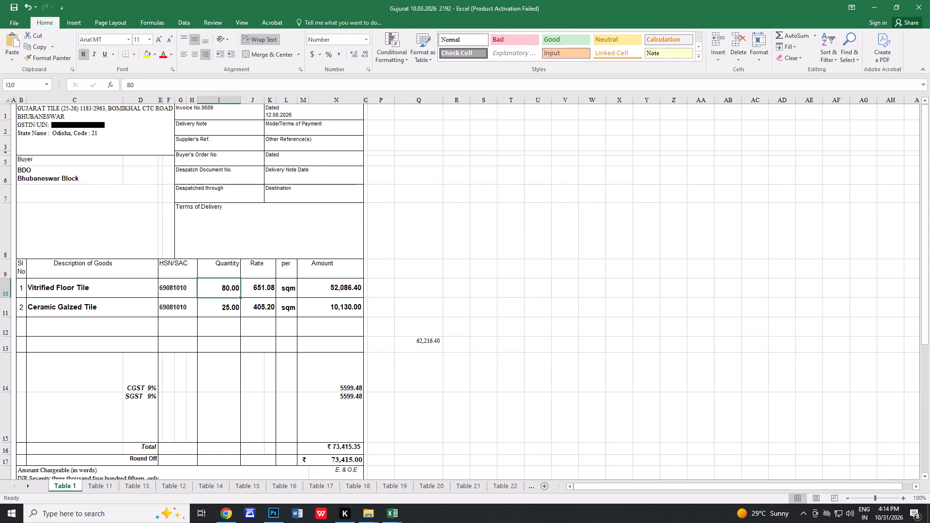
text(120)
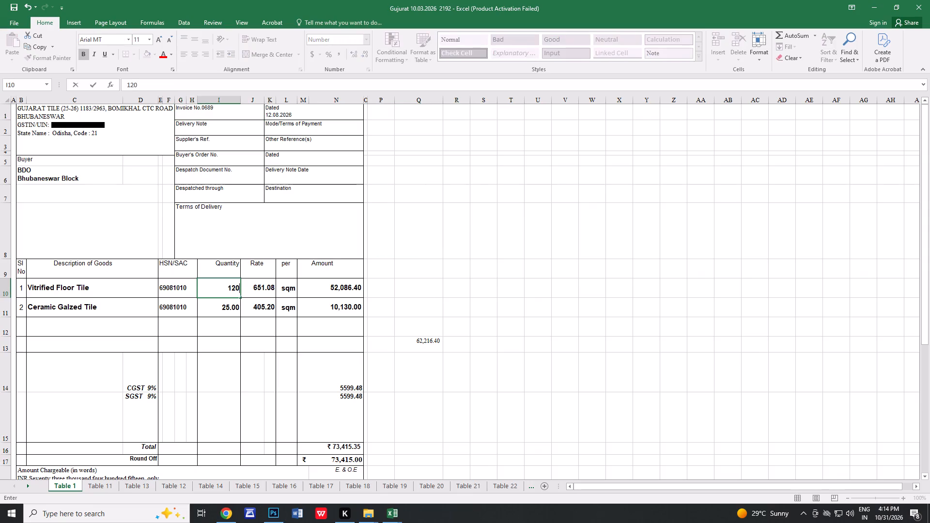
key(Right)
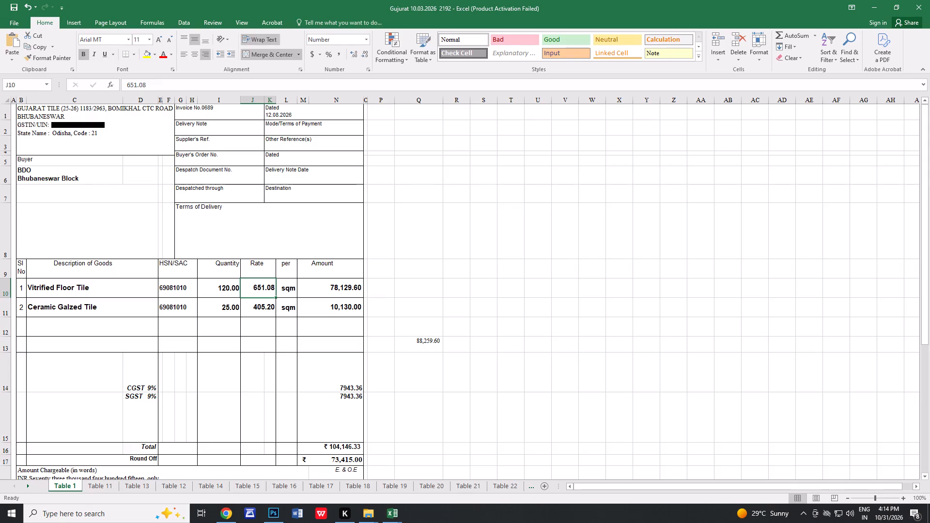
Set the Vitrified Floor Tile quantity to 125.
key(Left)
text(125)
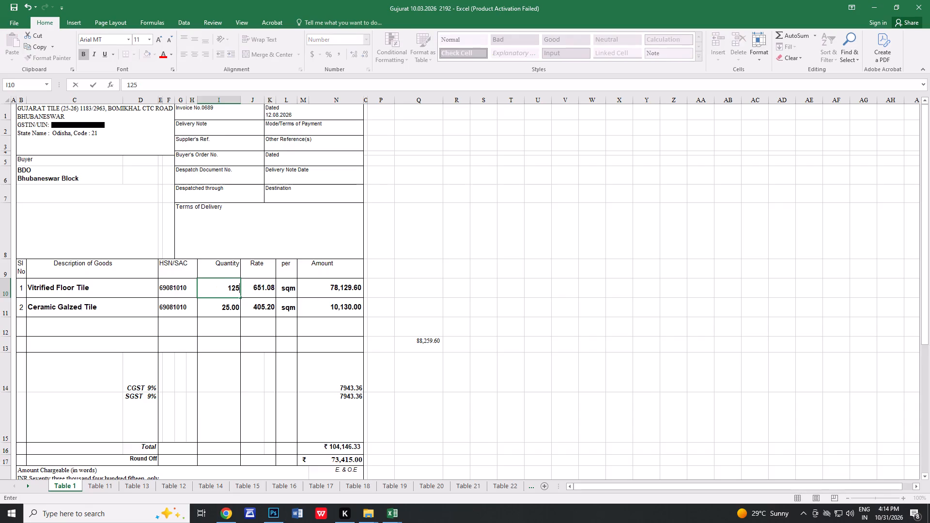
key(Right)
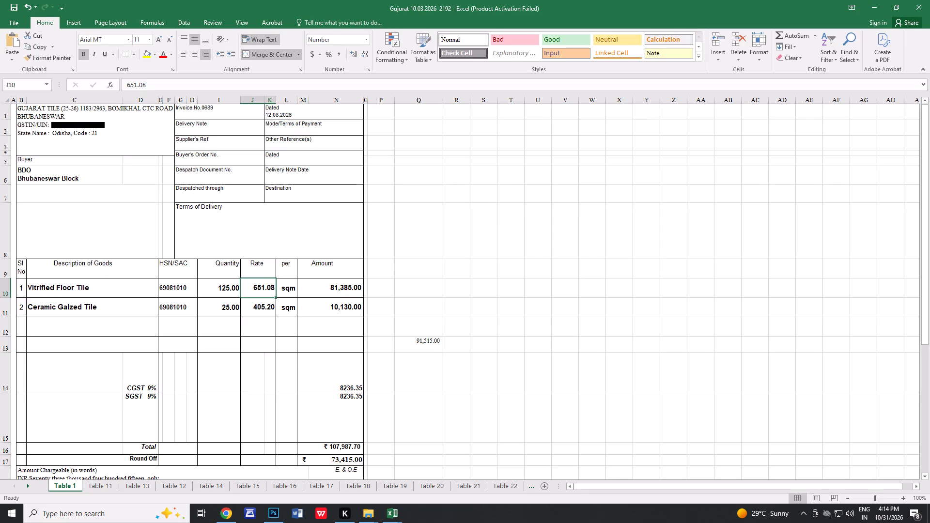
Replace the second item's description of goods with "White Cement".
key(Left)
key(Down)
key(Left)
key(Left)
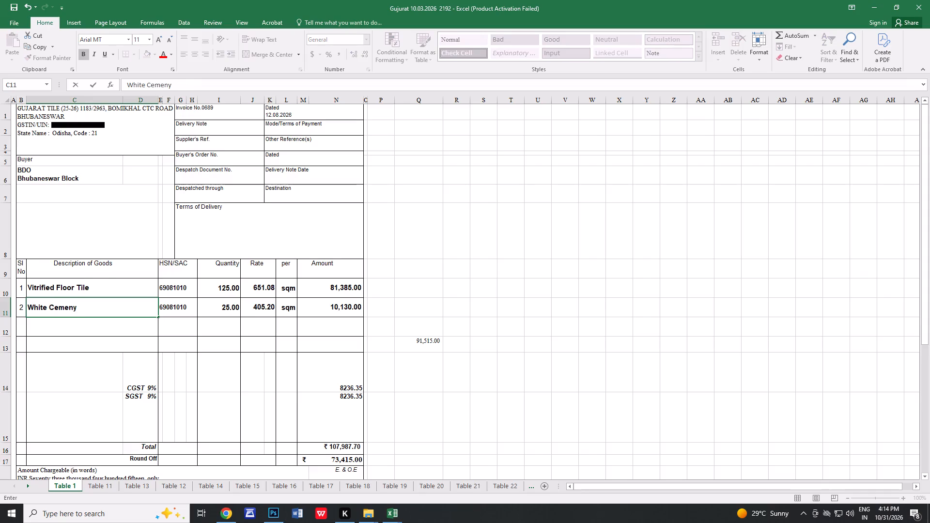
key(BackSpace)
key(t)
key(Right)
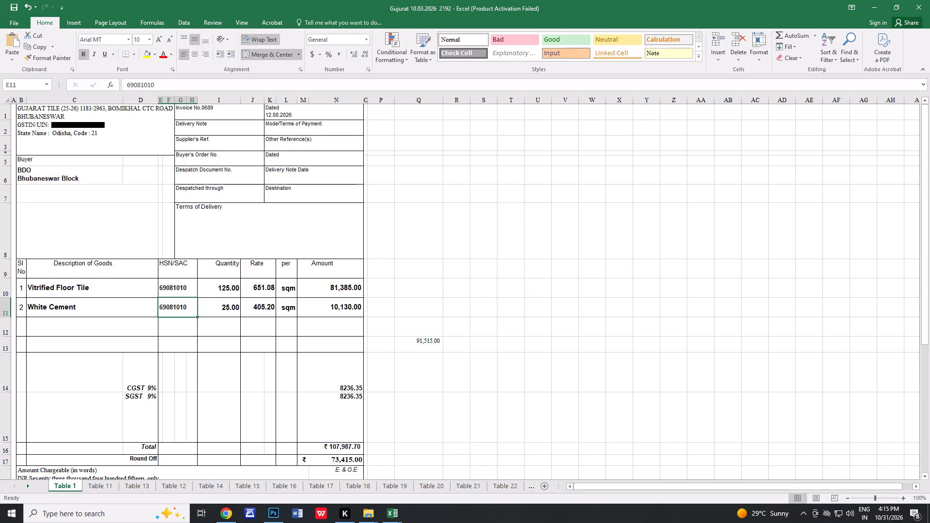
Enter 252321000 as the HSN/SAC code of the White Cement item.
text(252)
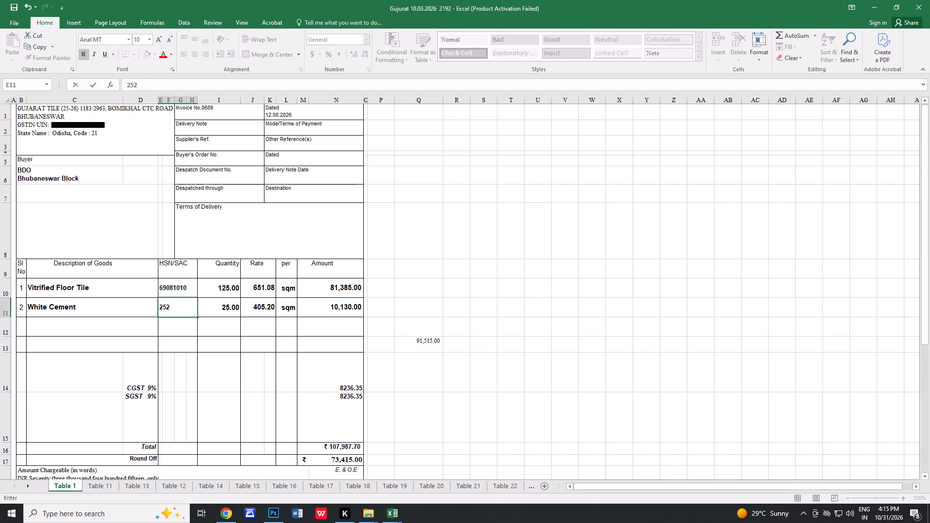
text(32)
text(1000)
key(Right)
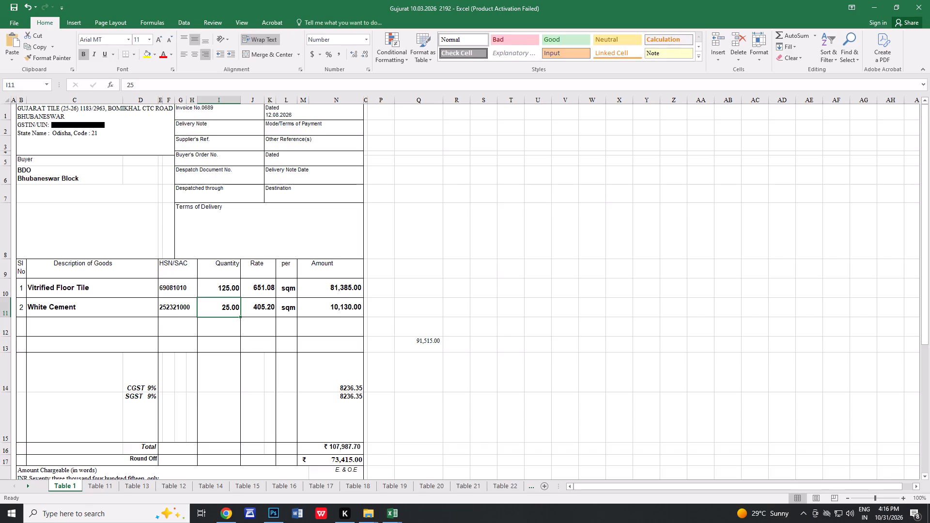
Fill in the White Cement line with quantity 37, rate 20.17 and unit kg.
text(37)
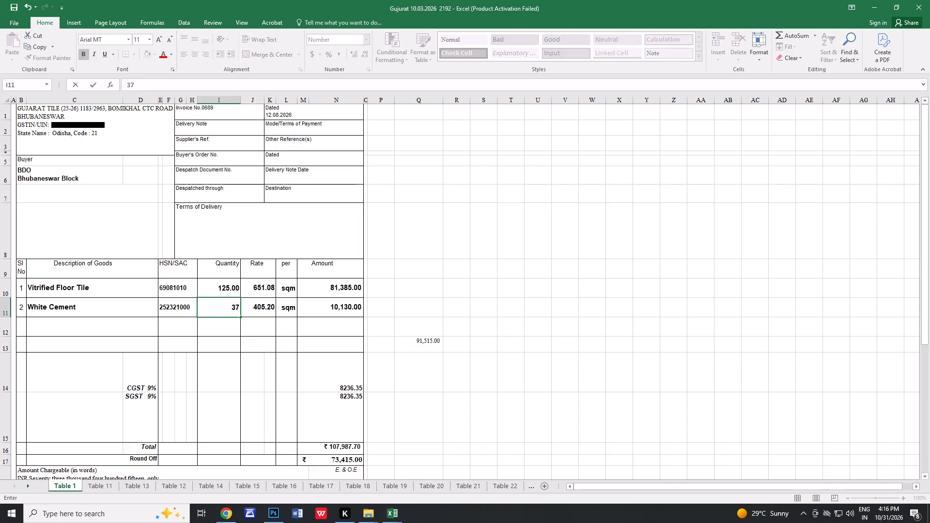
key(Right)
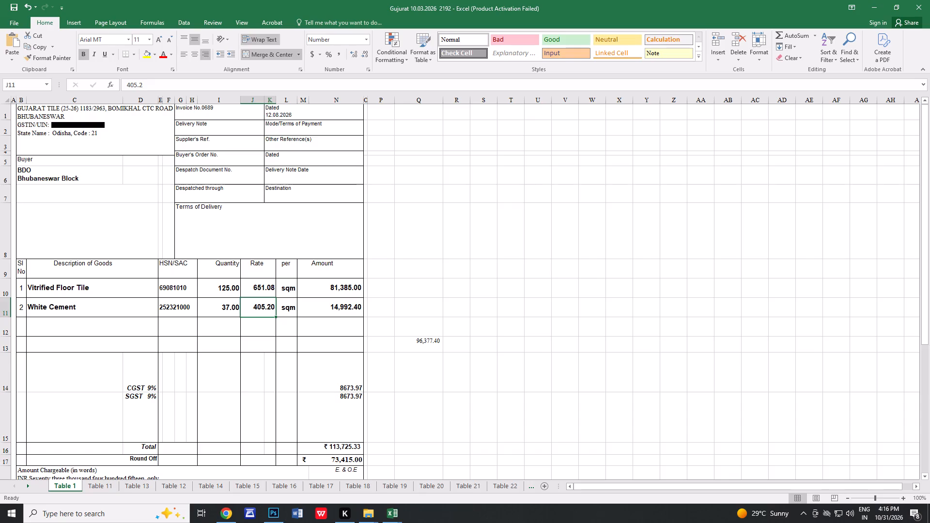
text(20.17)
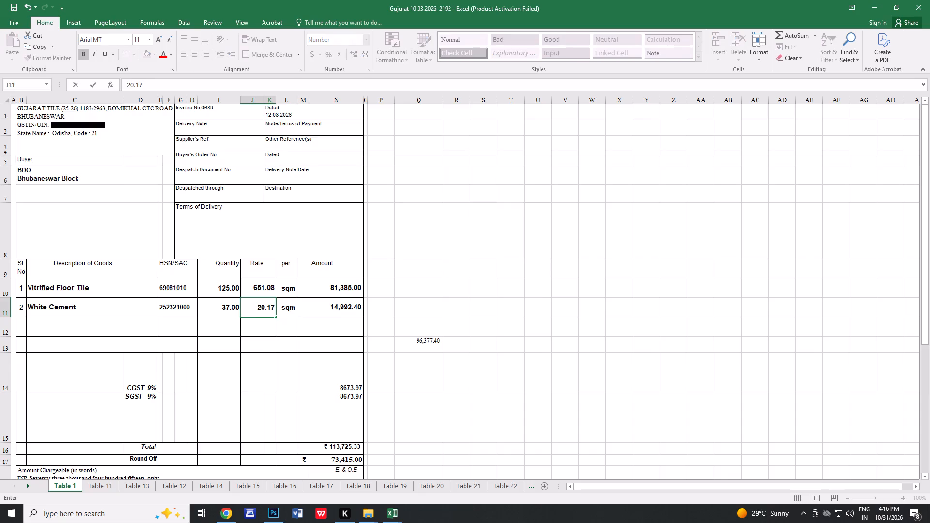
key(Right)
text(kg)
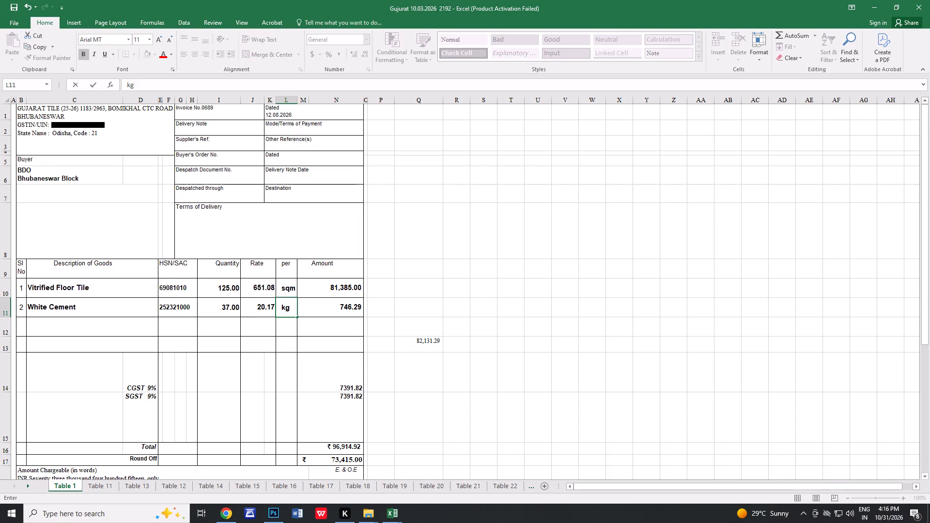
click(480, 281)
Set the Round Off amount to 96914.
scroll(449, 336, down, 3)
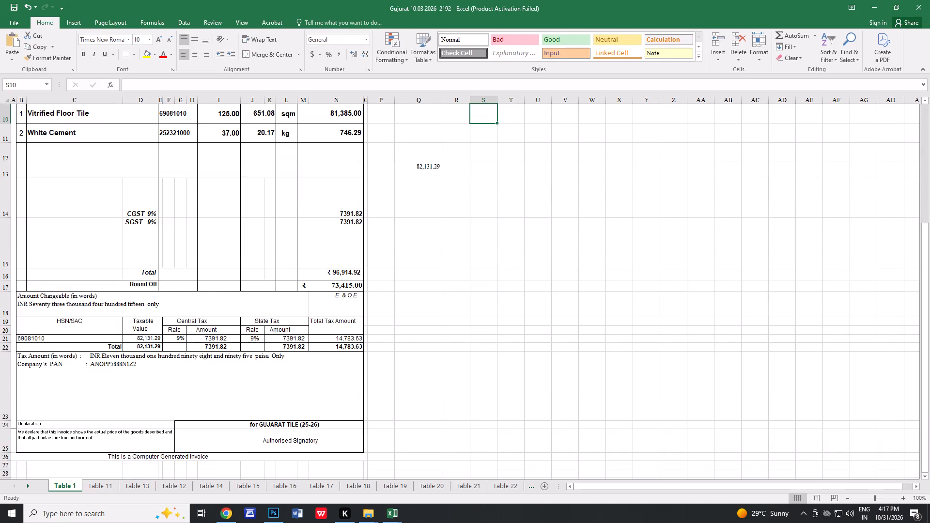
click(349, 286)
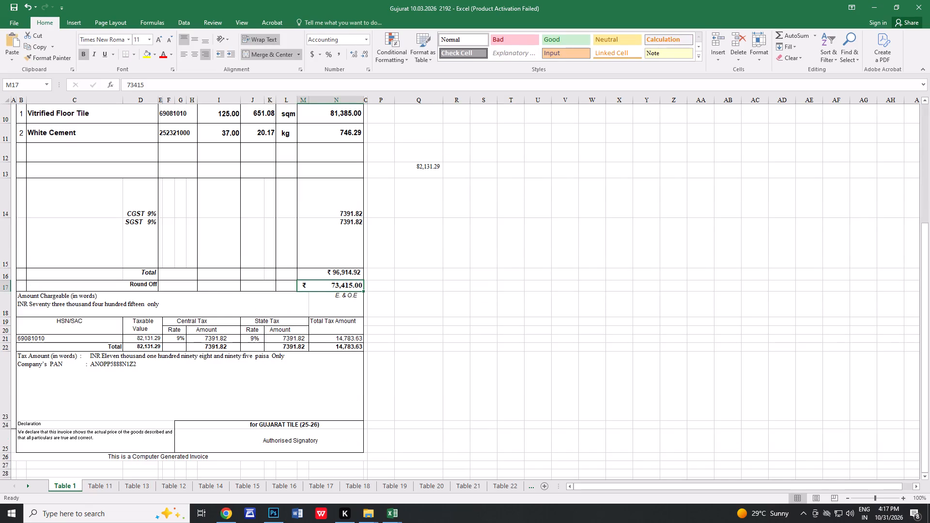
text(96914)
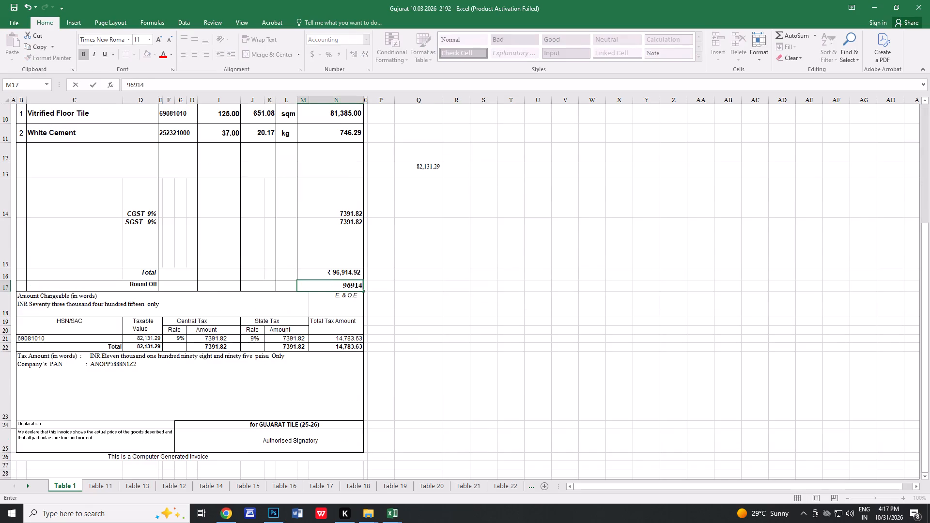
click(590, 252)
In the Amount Chargeable line, replace the words between "INR" and "thousand" with "Ninrty Six".
scroll(590, 252, down, 1)
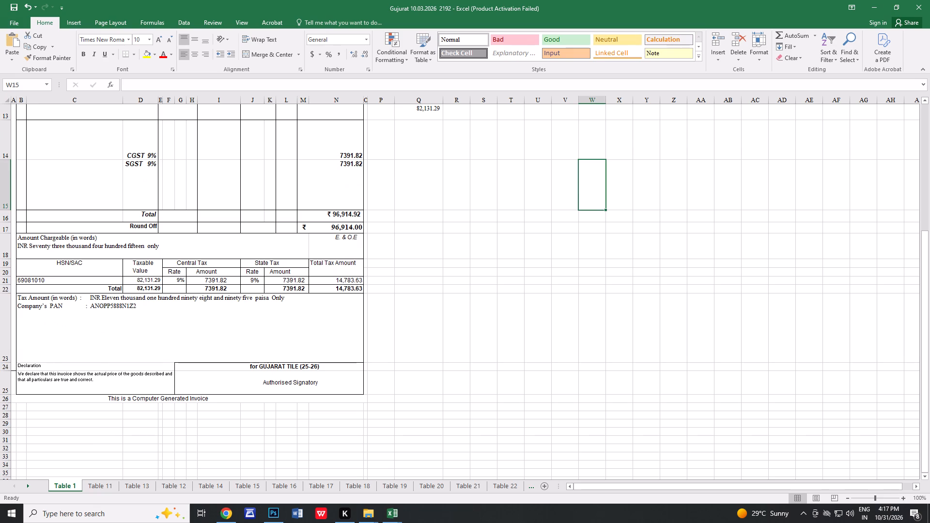
double_click(65, 248)
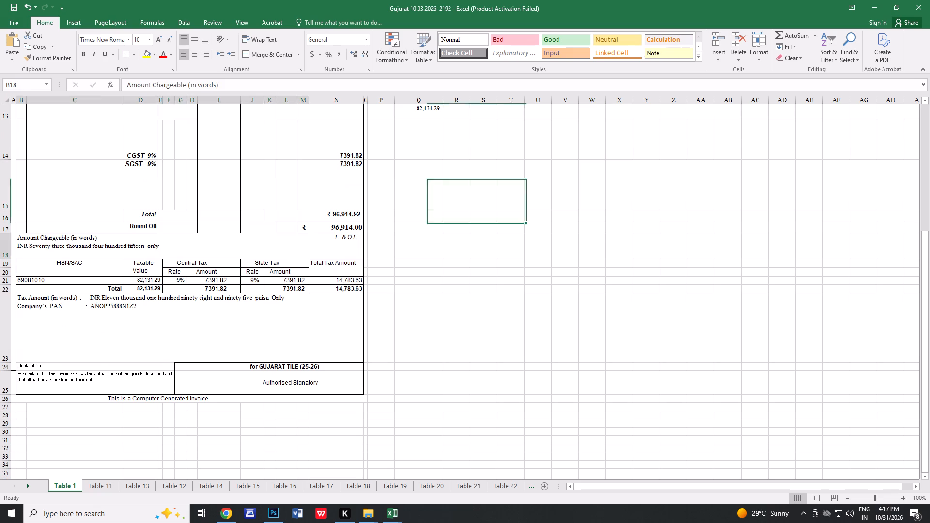
key(BackSpace)
key(BackSpace)
key(BackSpace)
key(BackSpace)
key(BackSpace)
key(BackSpace)
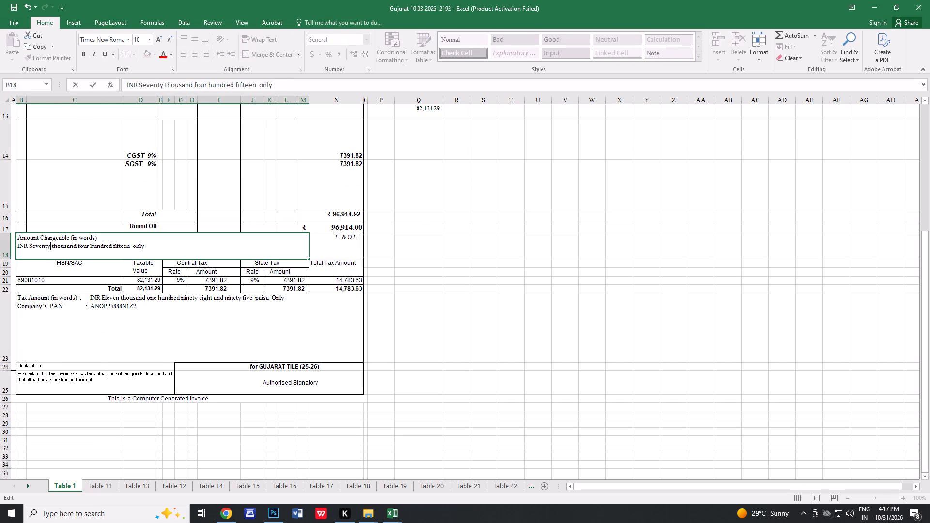
key(BackSpace)
key(BackSpace)
key(BackSpace)
key(BackSpace)
key(BackSpace)
key(BackSpace)
key(BackSpace)
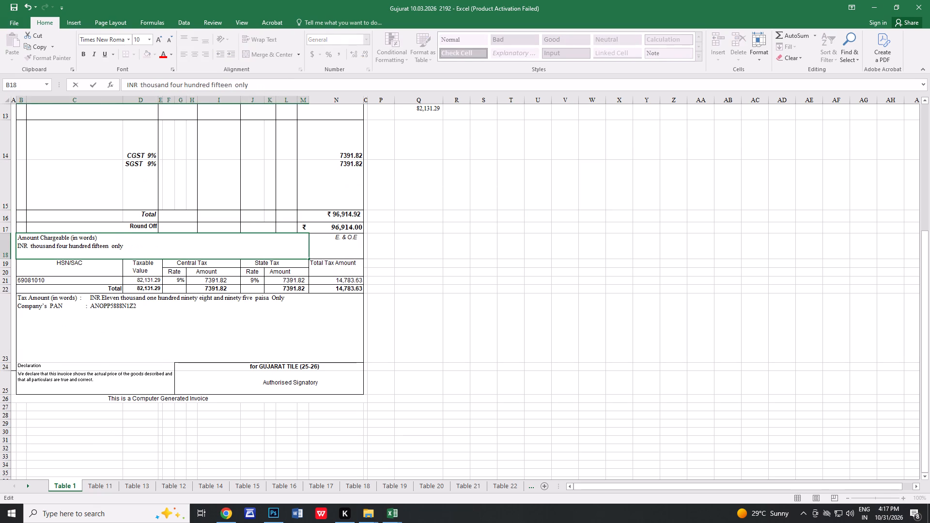
key(n)
text(inrty)
key(space)
key(s)
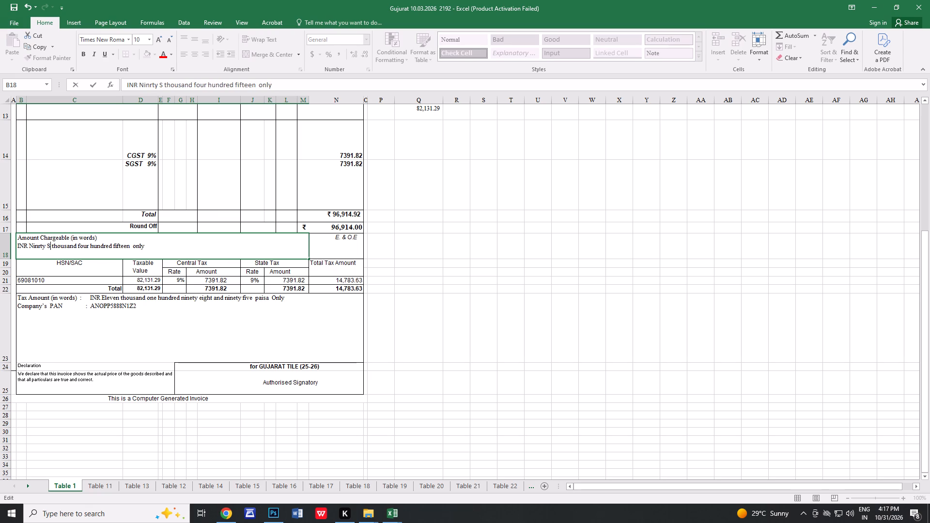
text(ix)
Correct the spelling of "Ninrty" to "Ninety" in the Amount Chargeable line.
key(Right)
key(Right)
key(Right)
key(Right)
key(Right)
key(Right)
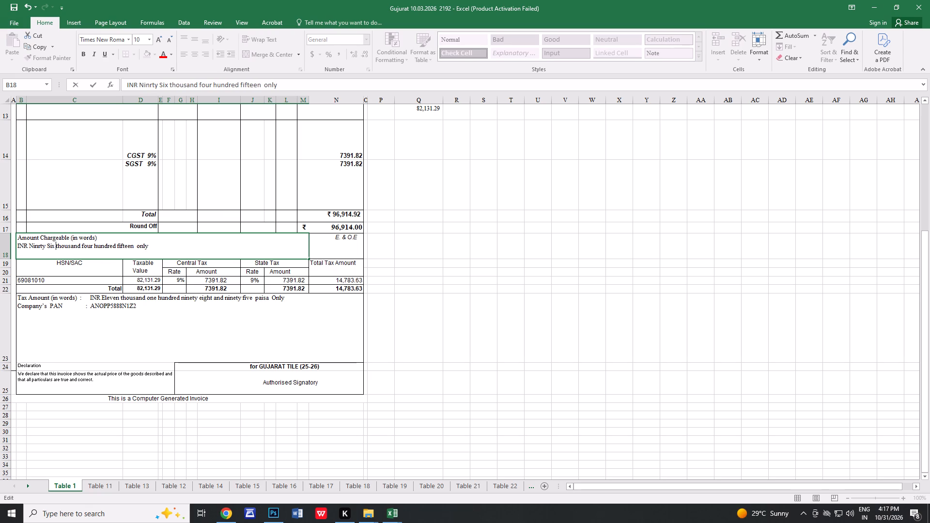
key(Right)
key(Left)
key(Left)
key(Left)
key(Left)
key(Left)
key(Left)
key(Left)
key(Left)
key(Left)
key(Left)
key(Left)
key(Left)
key(Left)
key(BackSpace)
key(e)
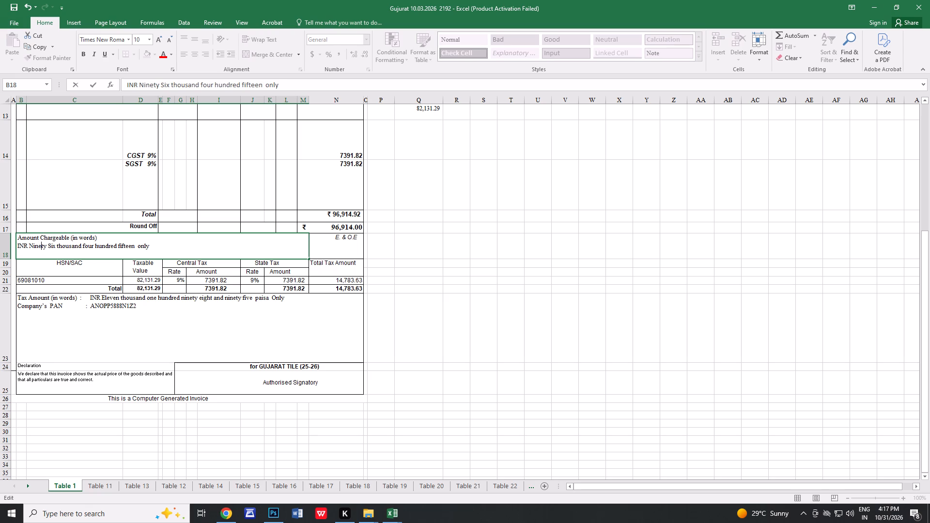
Capitalise "Thousand" in the Amount Chargeable line.
key(Right)
key(Right)
key(Right)
key(Right)
key(Right)
key(Right)
key(Right)
key(Right)
key(BackSpace)
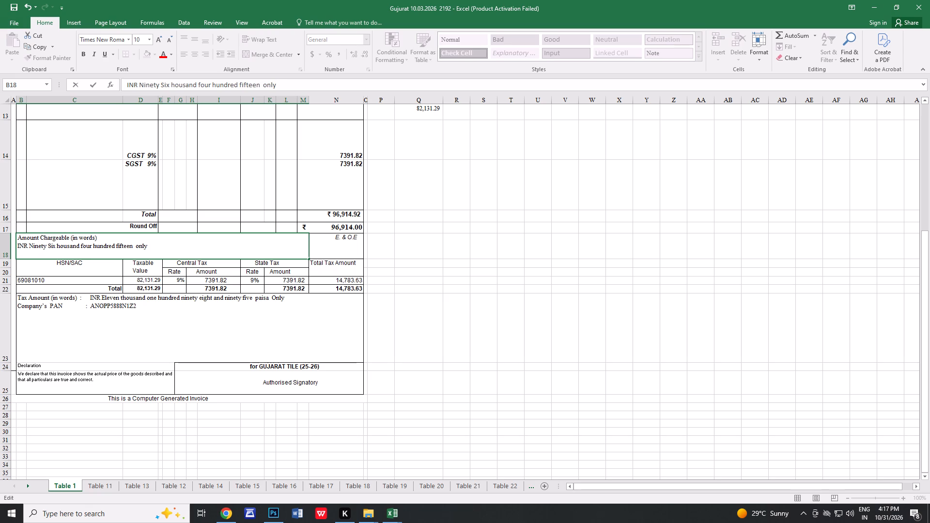
key(t)
In the Amount Chargeable line, replace the word between "Thousand" and "hundred" with "Nine".
key(Right)
key(Right)
key(Right)
key(Right)
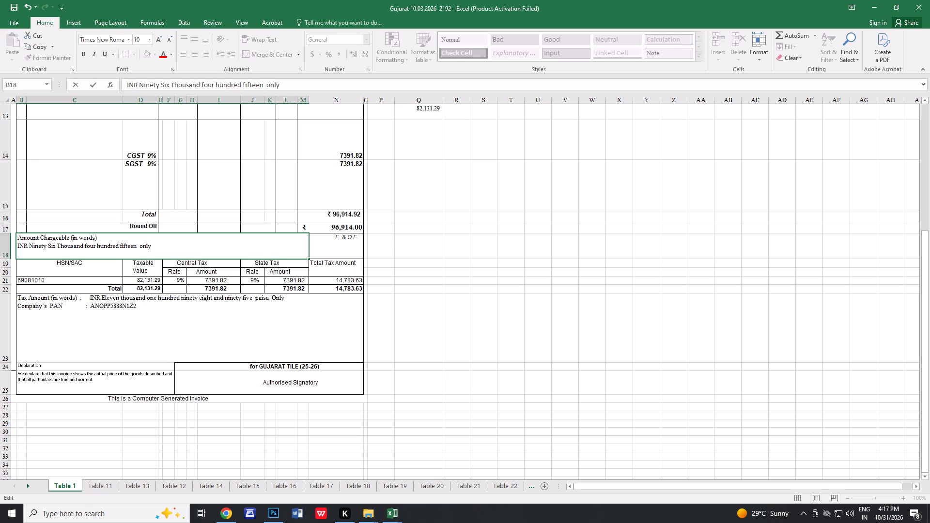
key(Right)
key(Right)
key(Right)
key(Right)
key(Right)
key(Right)
key(Right)
key(Right)
key(BackSpace)
key(BackSpace)
key(BackSpace)
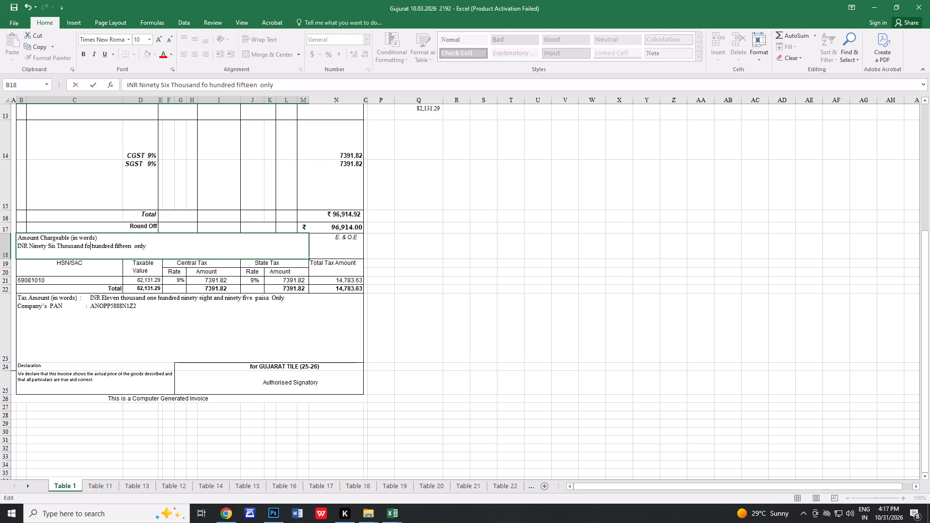
key(BackSpace)
key(n)
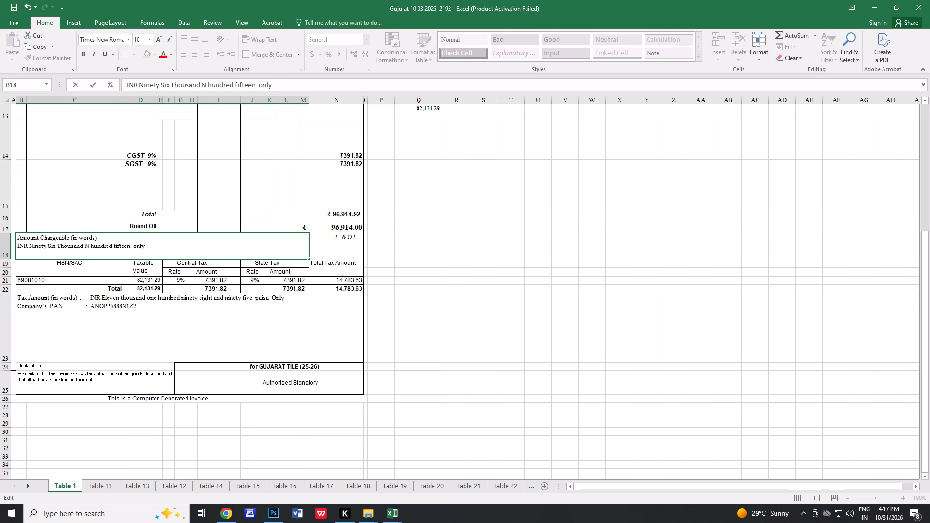
text(ine)
In the Amount Chargeable line, replace the word between "hundred" and "only" with "Fourteen".
key(Right)
key(Right)
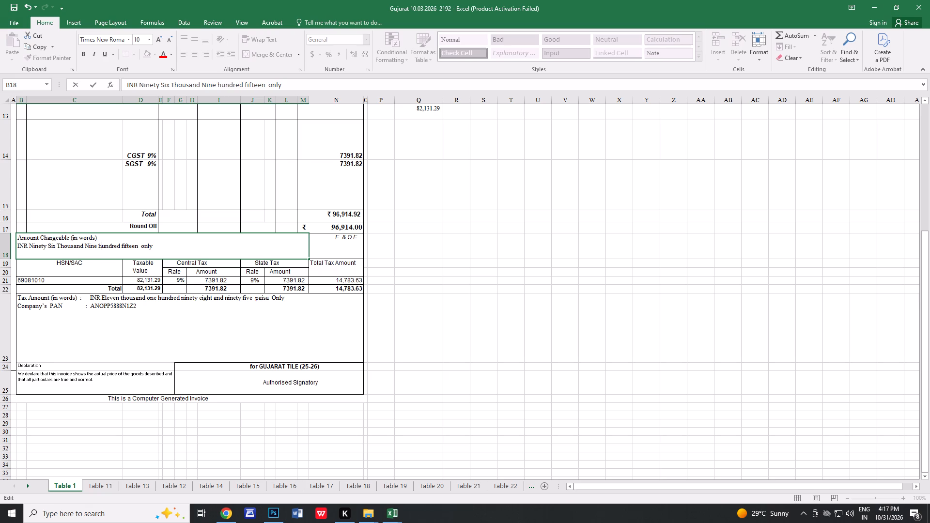
key(Right)
key(Right)
key(Right)
key(Right)
key(Right)
key(Right)
key(Right)
key(Right)
key(Right)
key(Right)
key(Right)
key(Right)
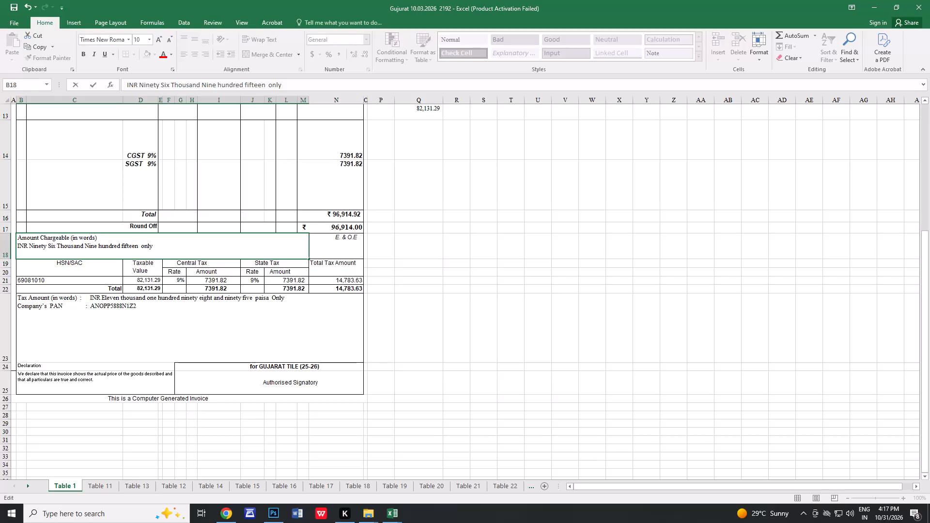
key(Right)
key(Right)
key(BackSpace)
key(BackSpace)
key(BackSpace)
key(BackSpace)
key(BackSpace)
key(BackSpace)
key(BackSpace)
key(BackSpace)
key(space)
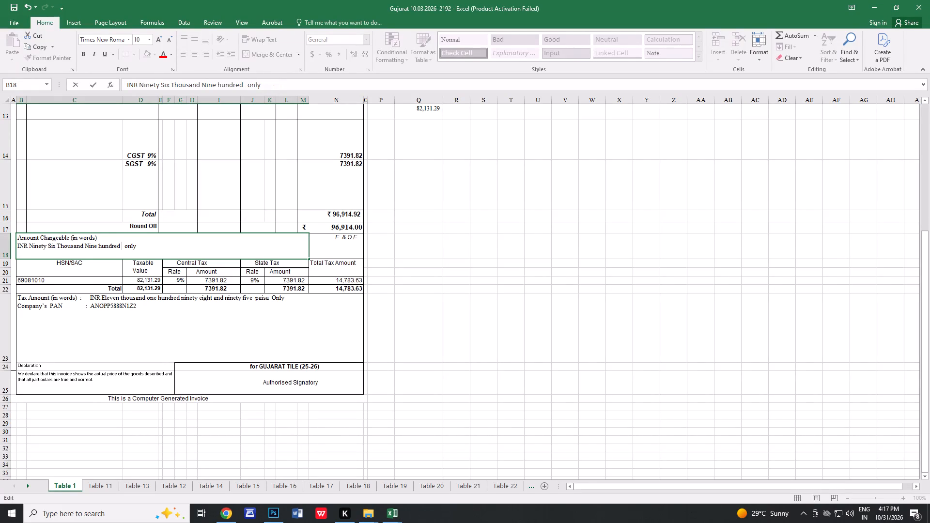
key(f)
text(ourteen)
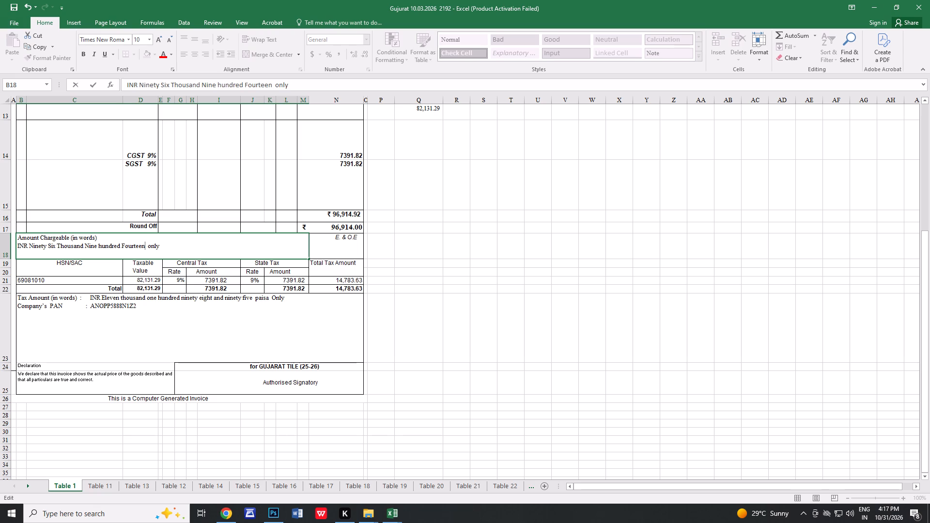
click(220, 309)
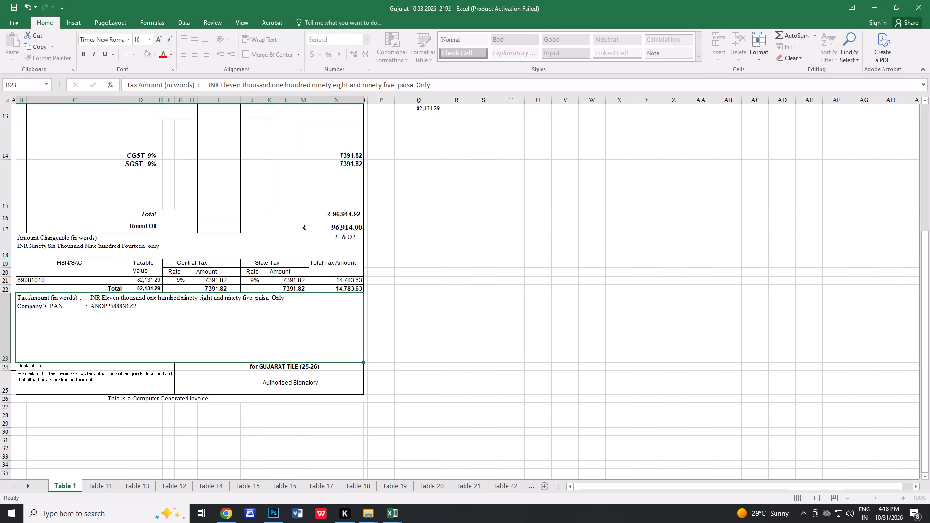
In the Tax Amount line, replace the word between "INR" and "thousand" with "Fourteen".
double_click(118, 301)
key(BackSpace)
key(BackSpace)
key(BackSpace)
key(BackSpace)
key(BackSpace)
key(BackSpace)
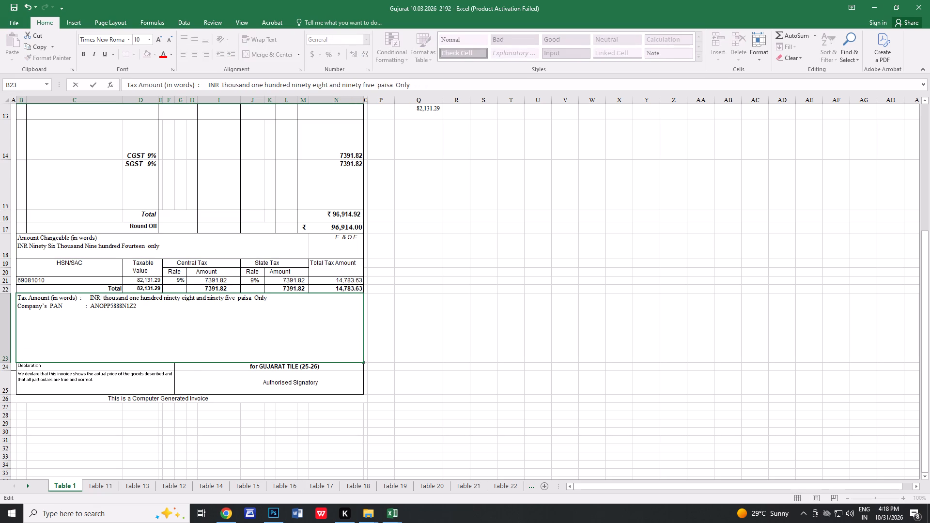
key(f)
text(ourteen)
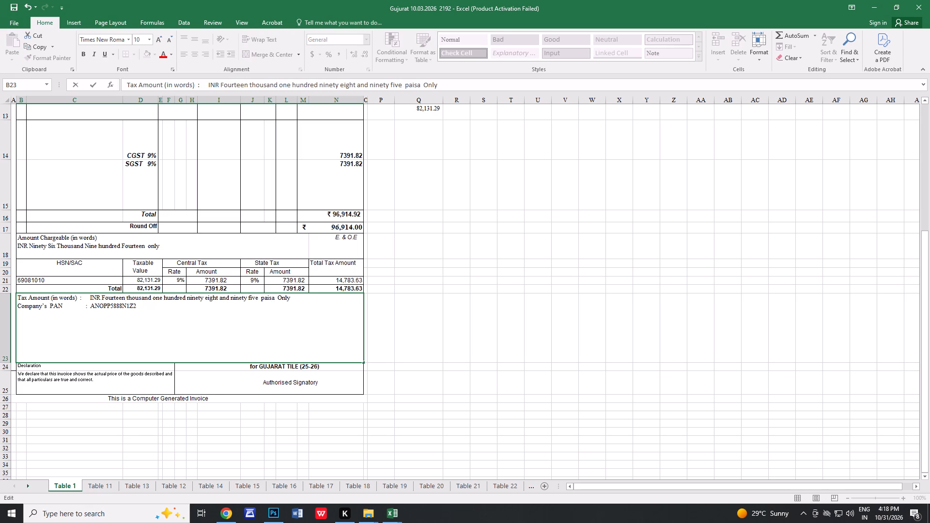
In the Tax Amount line, replace the word between "thousand" and "hundred" with "Seven".
key(Right)
key(Right)
key(Right)
key(Right)
key(Right)
key(Right)
key(Right)
key(Right)
key(Right)
key(Right)
key(Right)
key(Right)
key(Right)
key(BackSpace)
key(BackSpace)
key(BackSpace)
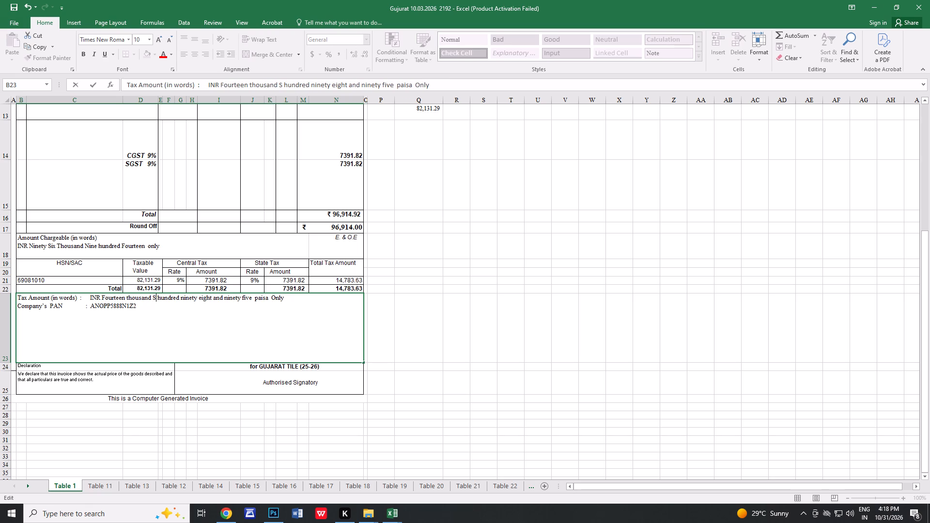
text(even)
Capitalise "Hundred" in the Tax Amount line.
key(Right)
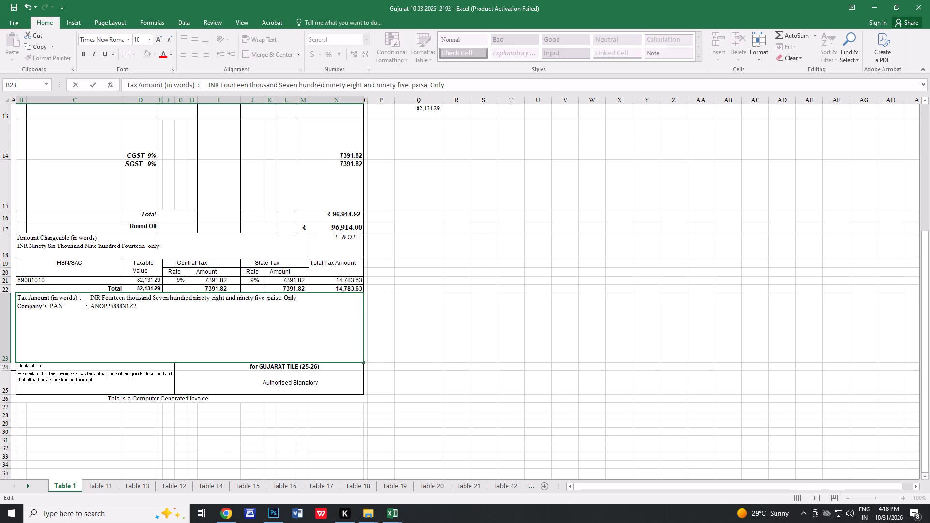
key(Right)
key(Right)
key(Right)
key(Right)
key(Right)
key(Left)
key(Left)
key(Left)
key(Left)
key(BackSpace)
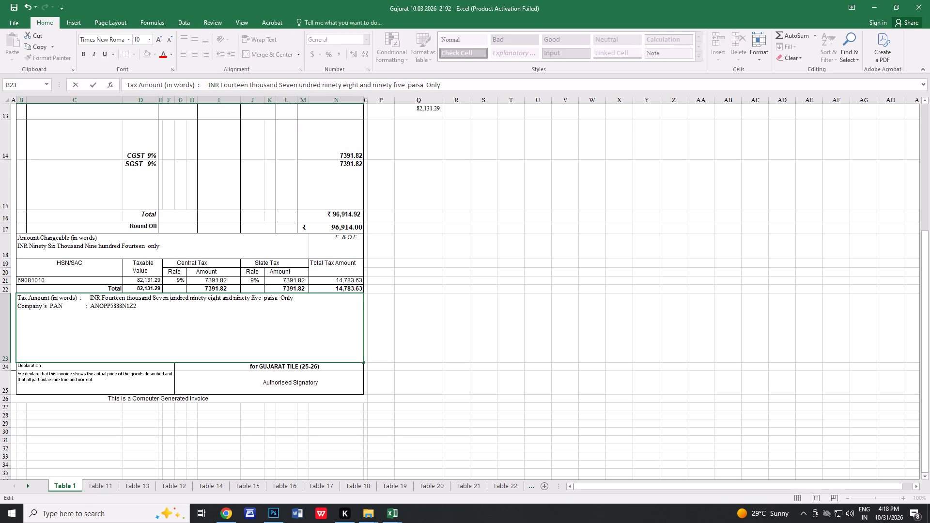
key(g)
key(BackSpace)
key(h)
In the Tax Amount line, replace the words between "Hundred" and "and" with "Eighty THree".
key(Right)
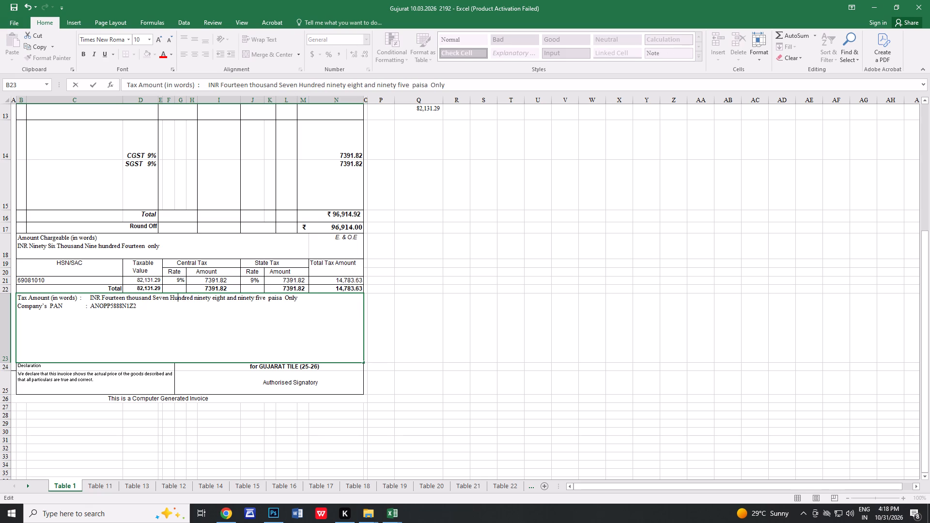
key(Right)
key(Right)
key(Right)
key(Right)
key(Right)
key(Right)
key(Right)
key(Right)
key(Right)
key(Right)
key(Right)
key(Right)
key(Right)
key(Right)
key(Right)
key(Right)
key(Right)
key(Right)
key(Right)
key(Right)
key(Right)
key(Left)
key(Left)
key(Left)
key(BackSpace)
key(BackSpace)
key(BackSpace)
key(BackSpace)
key(BackSpace)
key(BackSpace)
key(BackSpace)
key(BackSpace)
key(BackSpace)
key(BackSpace)
key(BackSpace)
key(BackSpace)
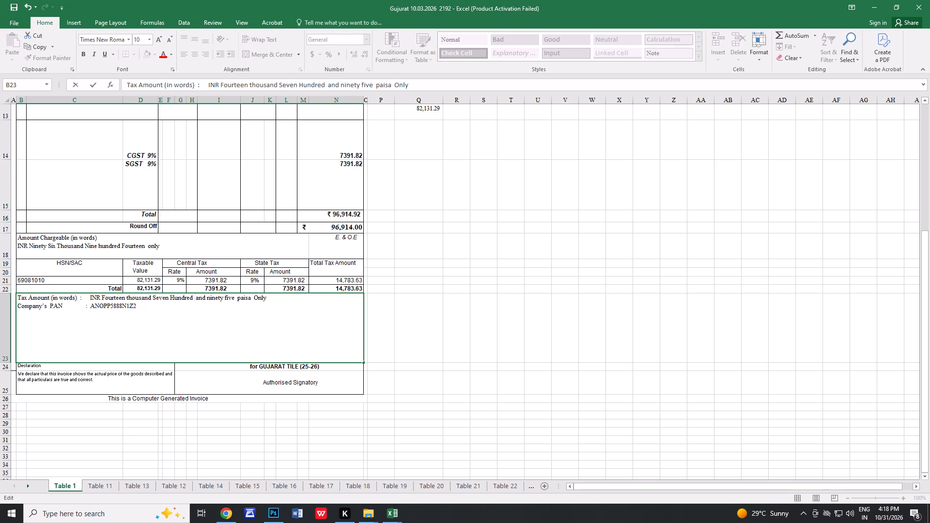
key(space)
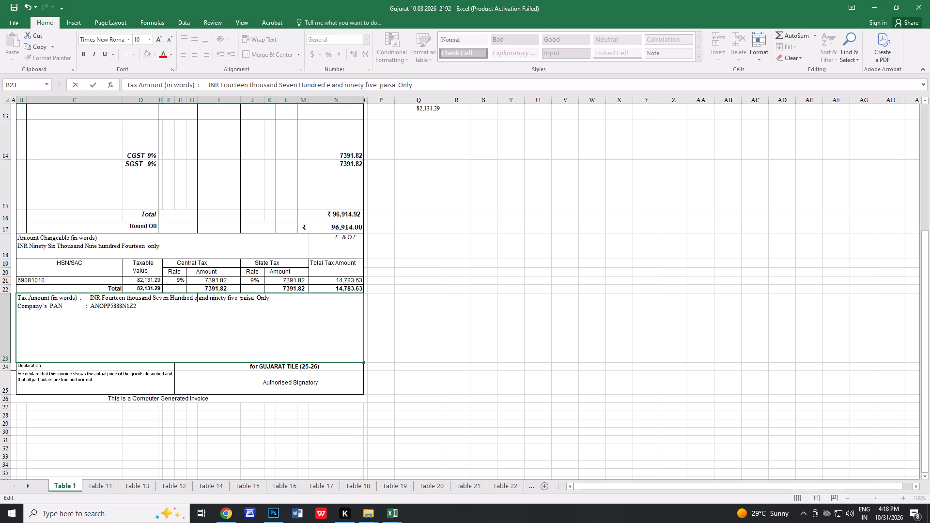
text(IH)
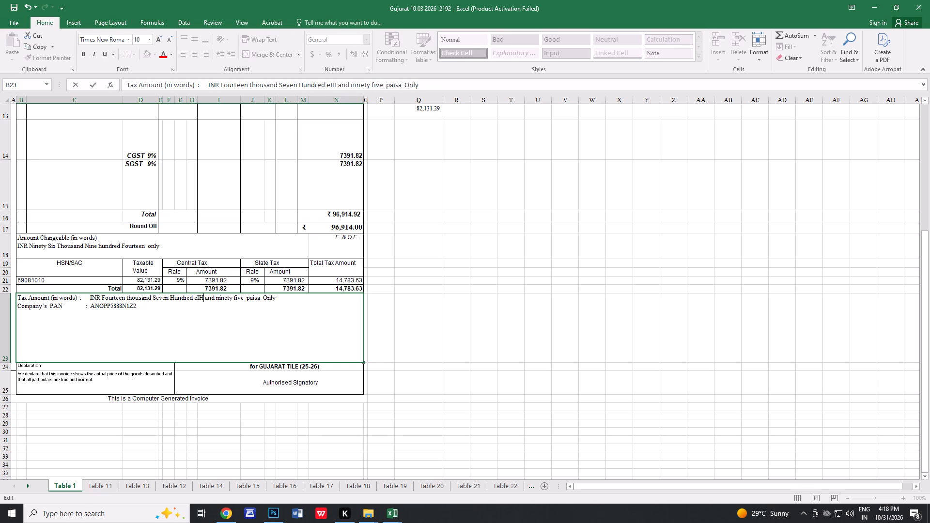
key(BackSpace)
key(t)
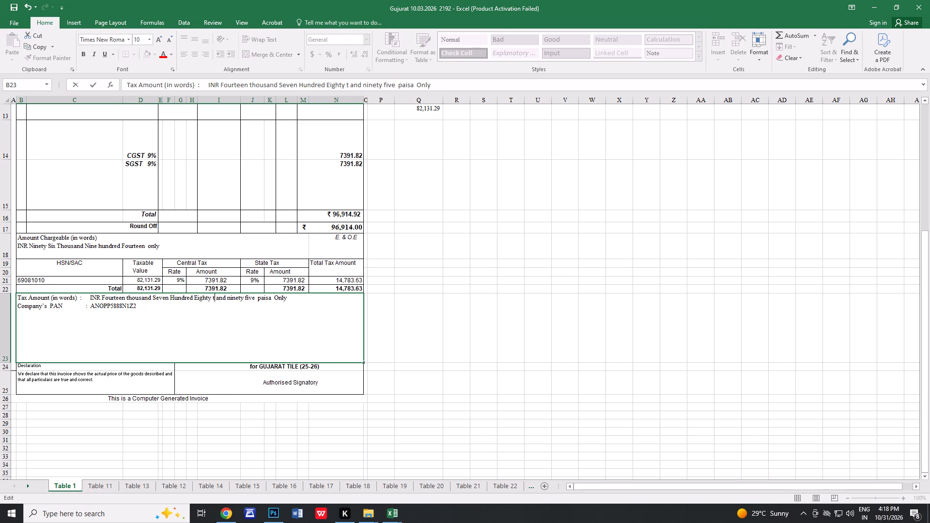
text(ree)
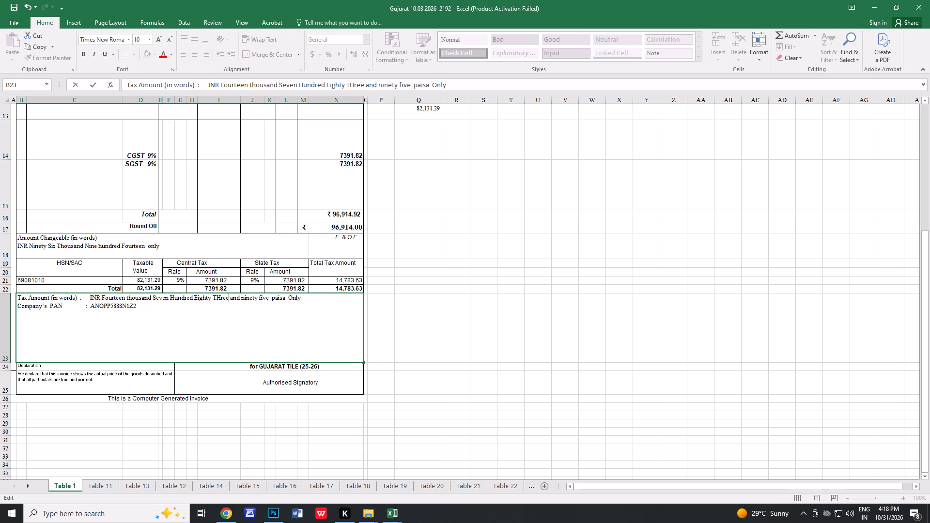
Correct the capitalisation of "THree" to "Three" in the Tax Amount line.
key(Left)
key(Left)
key(Left)
key(BackSpace)
key(h)
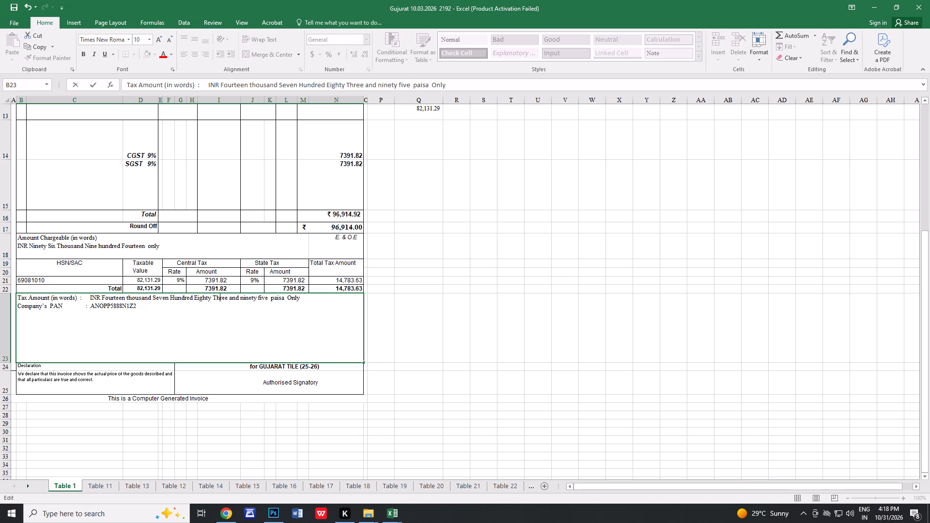
In the Tax Amount line, replace the words between "and" and "paisa" with "sixty three".
key(Right)
key(Right)
key(Right)
key(Right)
key(Right)
key(Right)
key(Right)
key(Right)
key(Right)
key(Right)
key(Right)
key(Right)
key(Right)
key(Right)
key(Right)
key(Right)
key(Right)
key(Right)
key(Right)
key(BackSpace)
key(BackSpace)
key(BackSpace)
key(BackSpace)
key(BackSpace)
key(BackSpace)
key(BackSpace)
key(BackSpace)
key(BackSpace)
key(BackSpace)
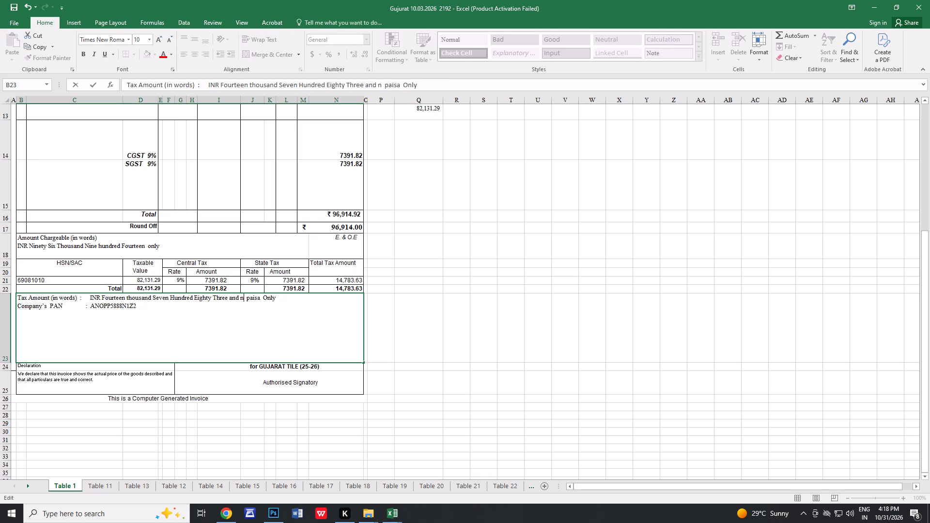
key(BackSpace)
text(si)
text(xty three)
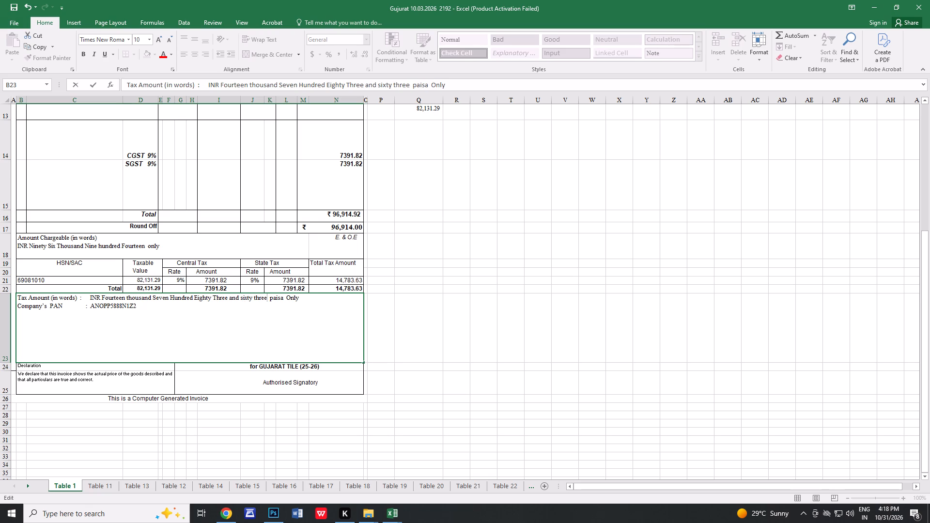
Capitalise "Thousand" in the Tax Amount line.
click(129, 298)
key(BackSpace)
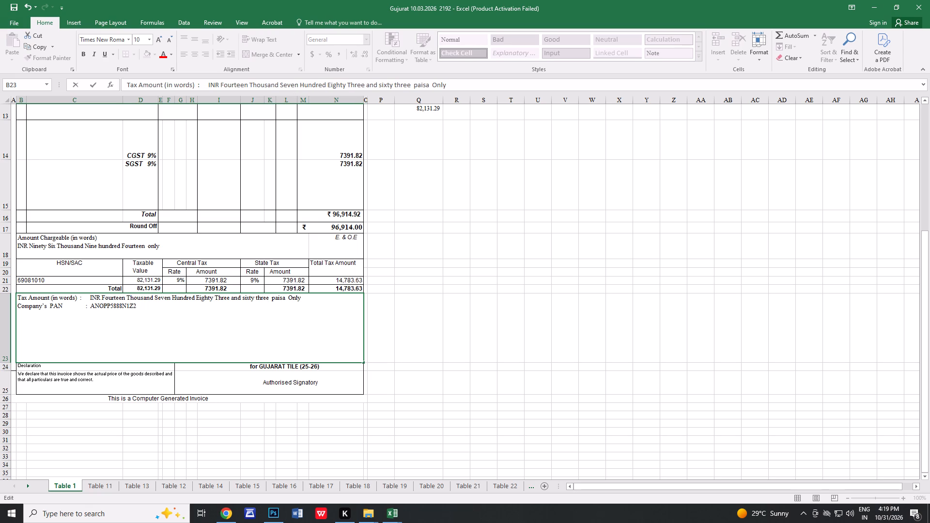
click(420, 294)
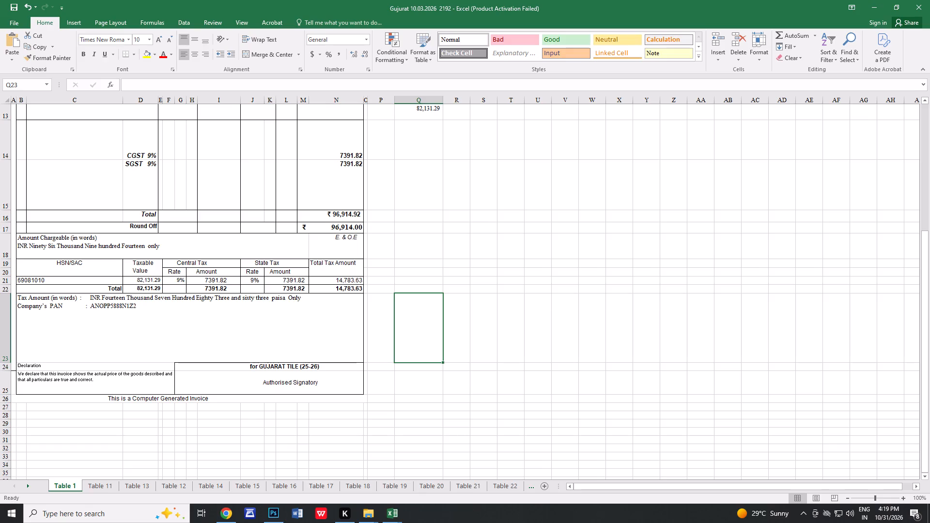
Print only page 1 of the Gujarat Tile invoice on the EPSON L3250 Series.
key(ctrl+p)
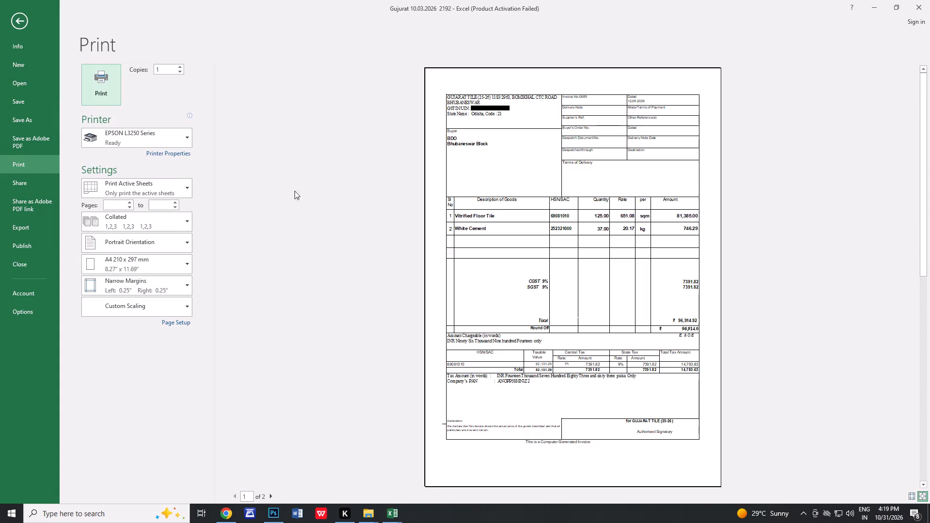
click(132, 200)
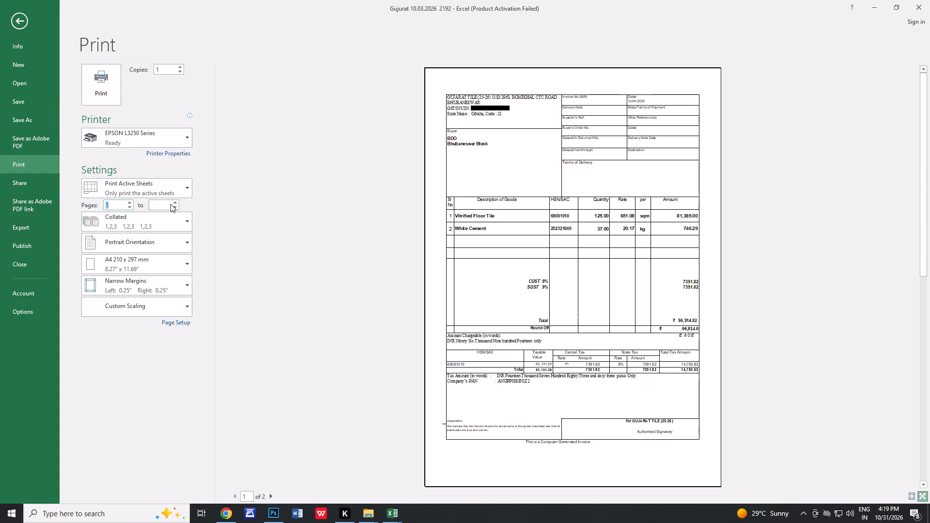
click(173, 202)
click(87, 78)
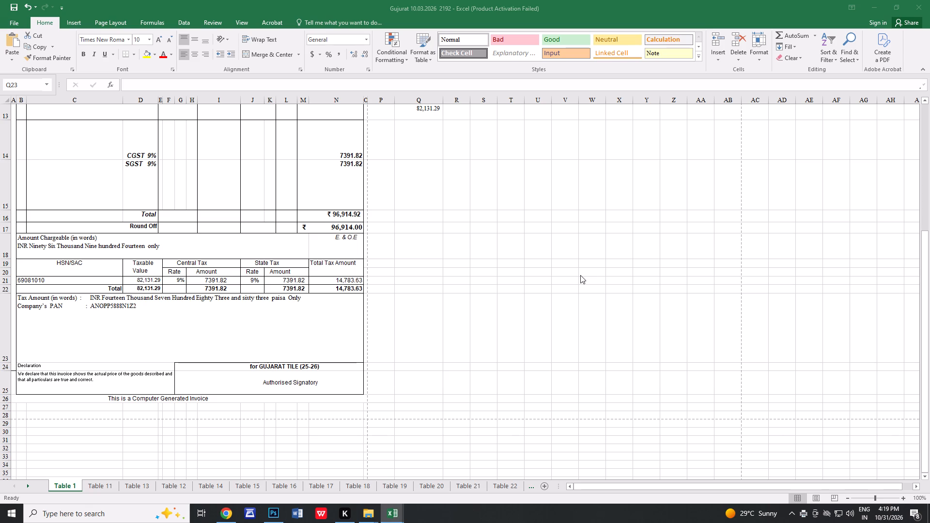
key(ctrl+p)
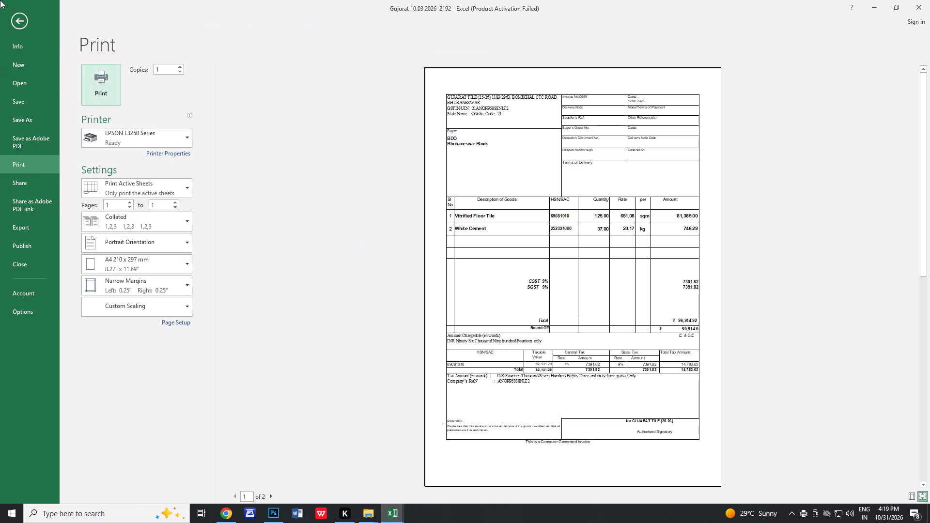
click(10, 19)
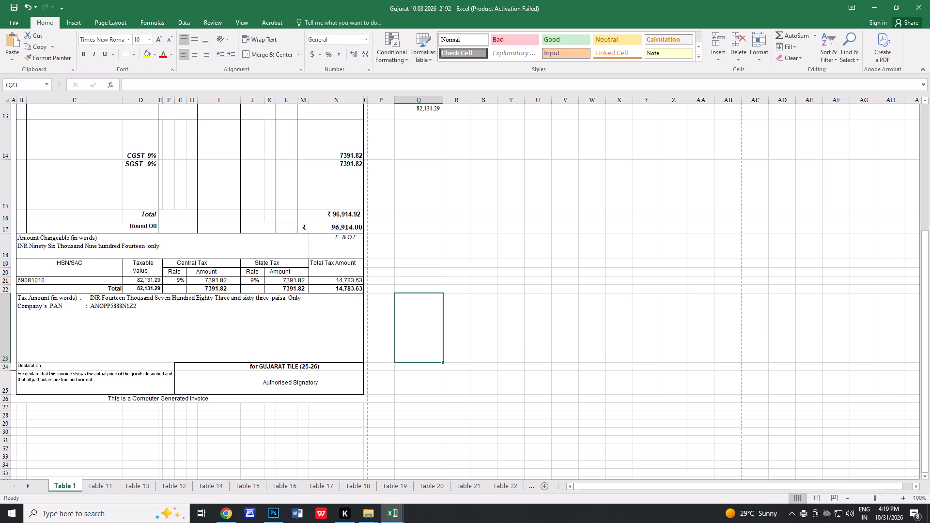
Change the year in the signature line to read "for GUJARAT TILE (26-27)".
click(309, 369)
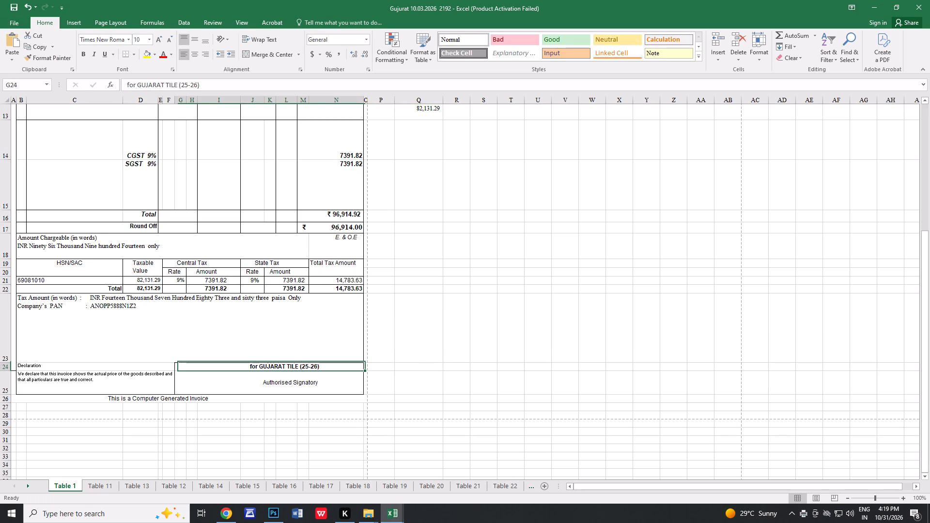
click(186, 86)
key(Right)
key(BackSpace)
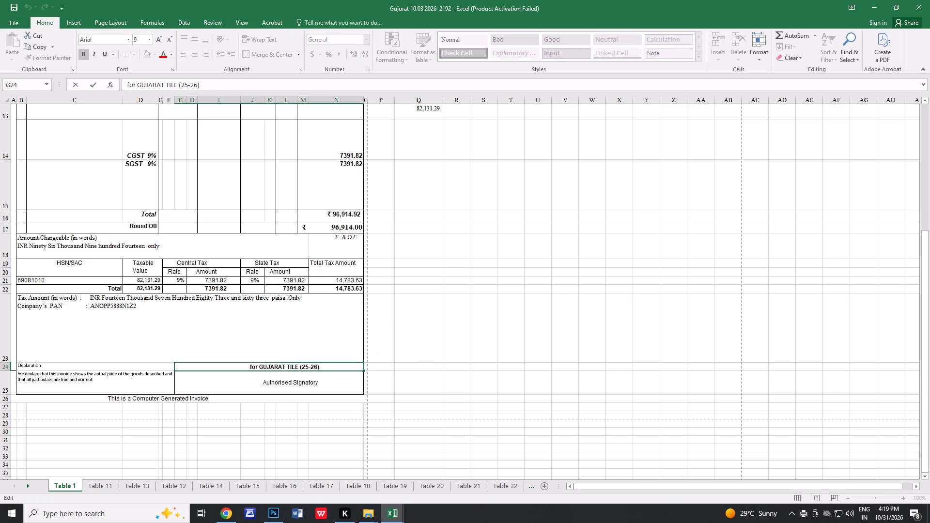
key(6)
key(Right)
key(Right)
key(Right)
key(BackSpace)
key(7)
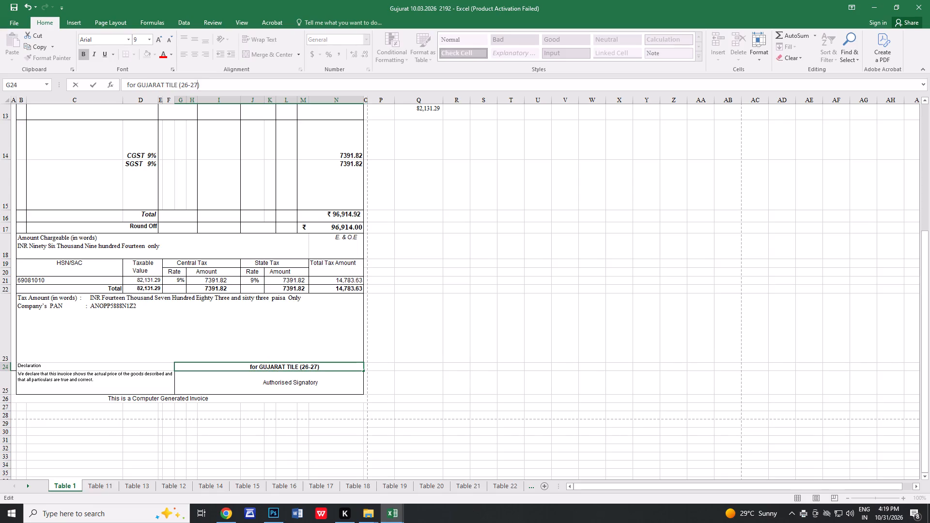
click(545, 316)
Print page 1 of the corrected invoice on the EPSON L3250 Series.
key(ctrl+p)
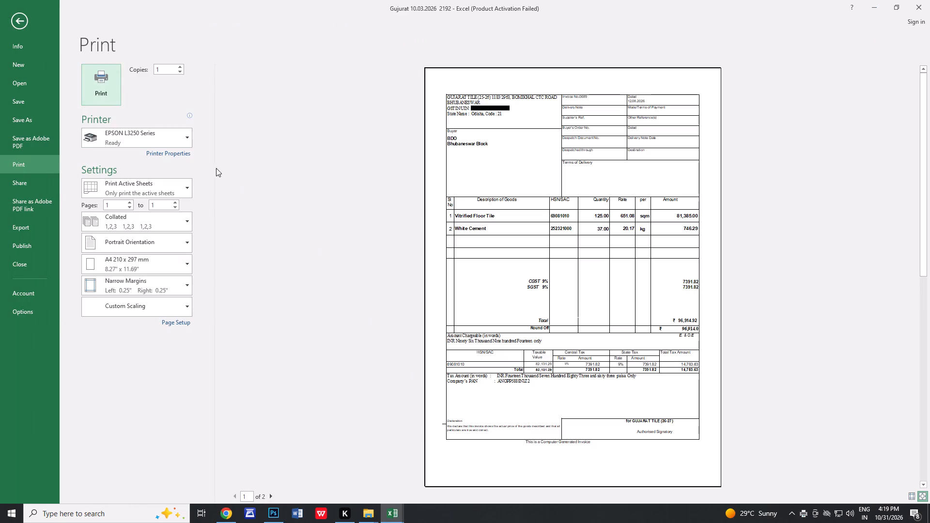
click(111, 76)
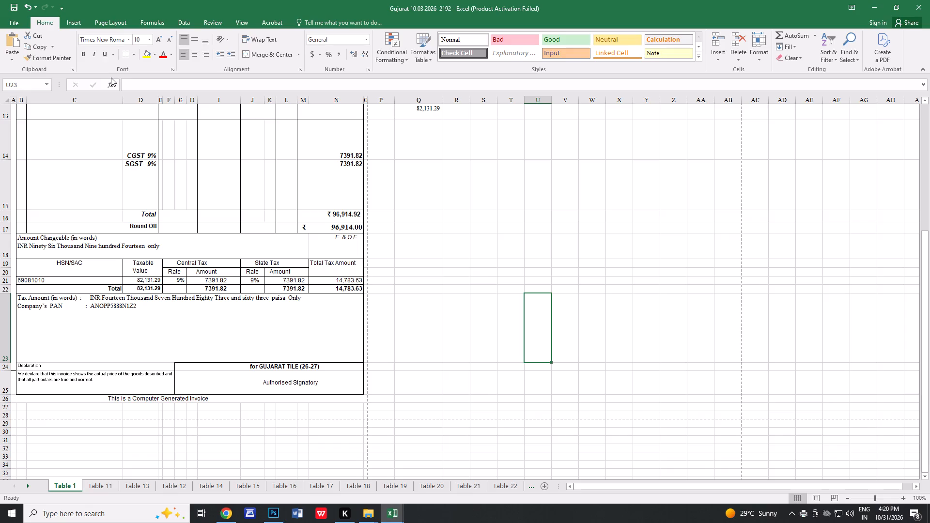
Set the invoice date in the header to 13.08.2026.
scroll(124, 75, up, 4)
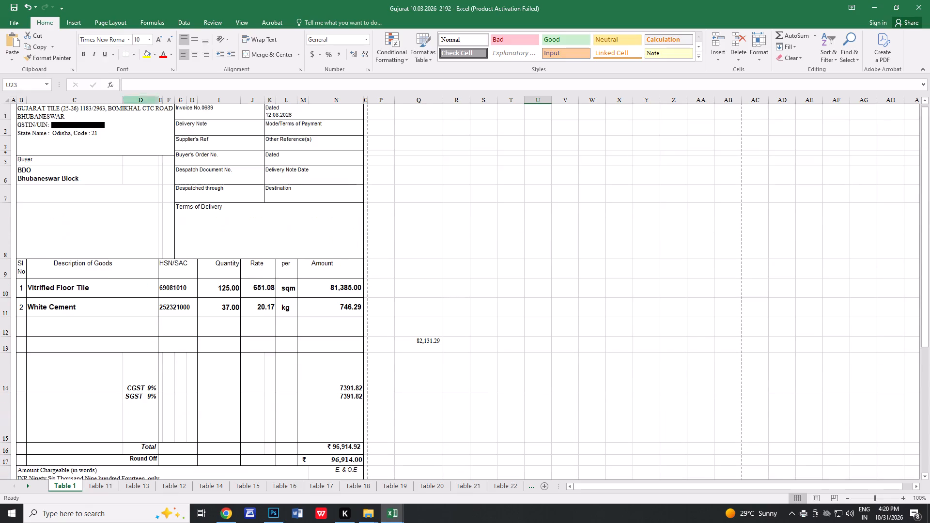
scroll(404, 273, down, 2)
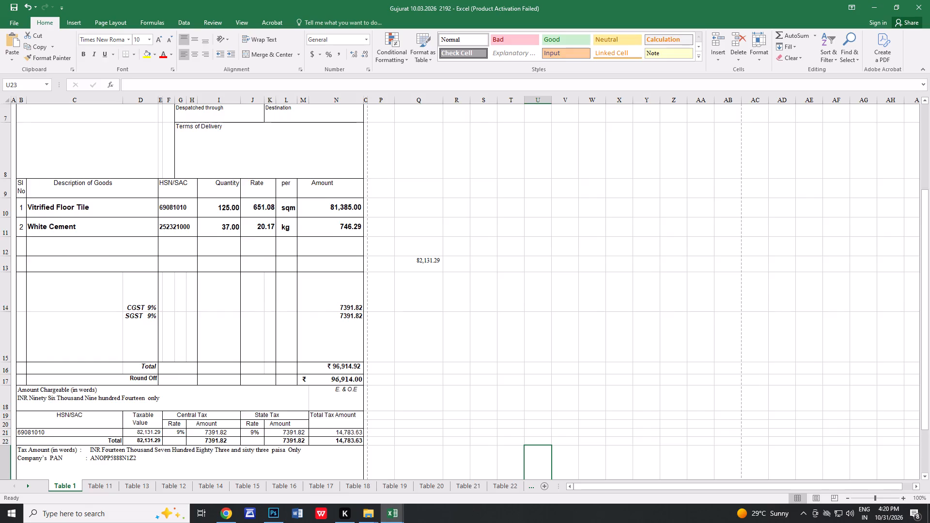
scroll(485, 252, up, 4)
double_click(273, 116)
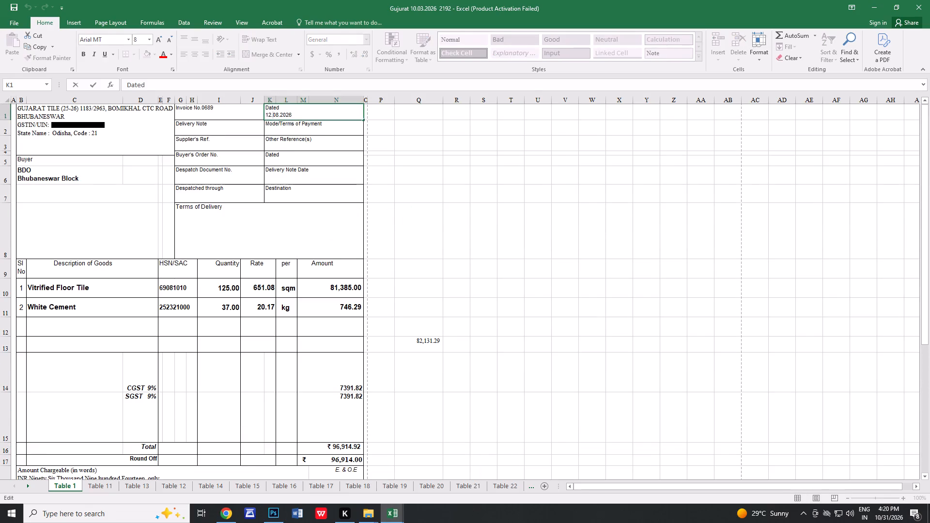
key(Left)
key(BackSpace)
key(3)
key(Left)
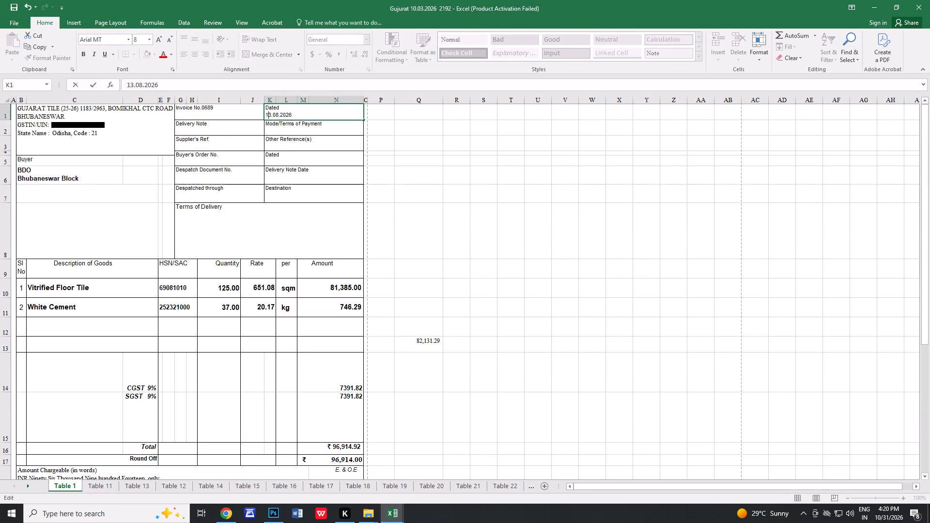
key(Left)
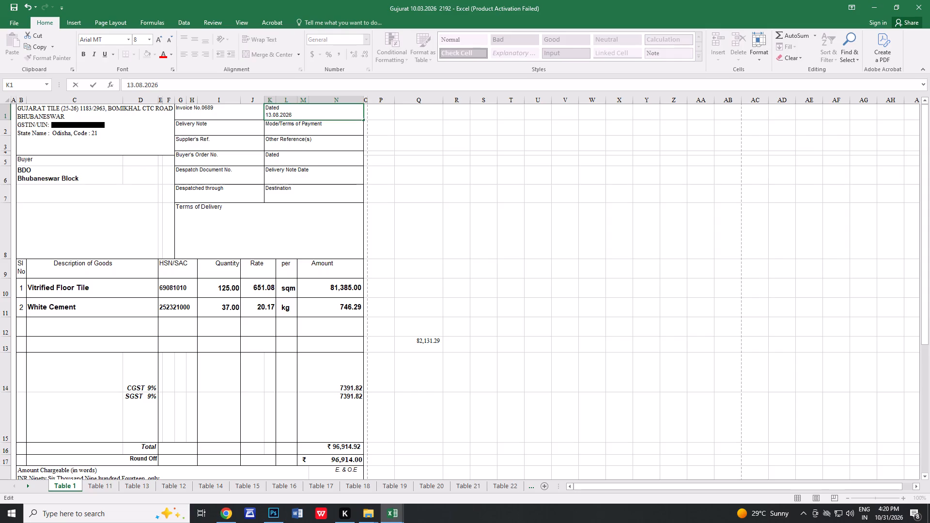
Set the invoice number in the header to 0694.
double_click(217, 109)
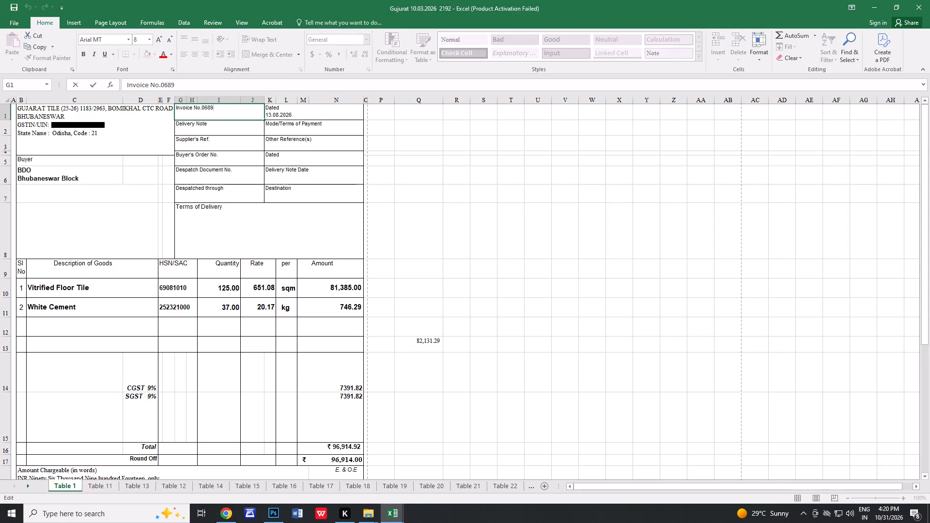
key(BackSpace)
key(BackSpace)
text(95)
key(BackSpace)
key(4)
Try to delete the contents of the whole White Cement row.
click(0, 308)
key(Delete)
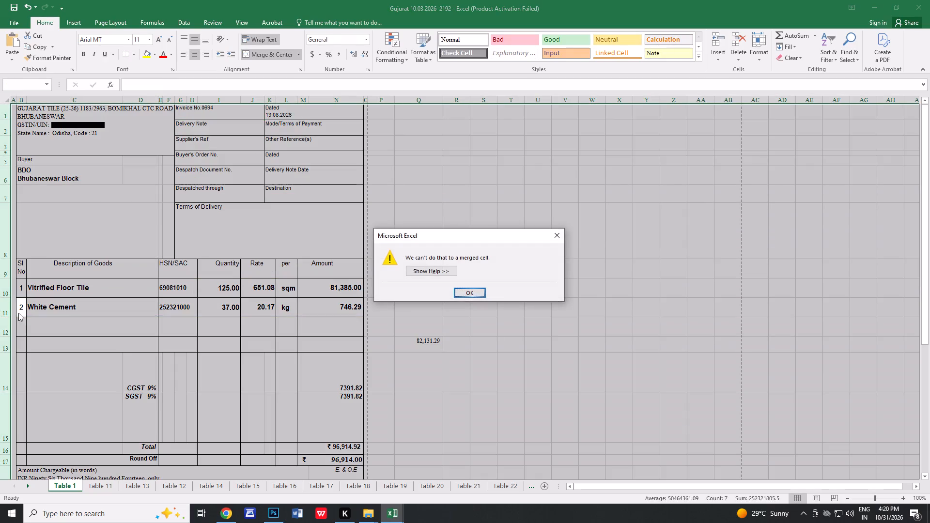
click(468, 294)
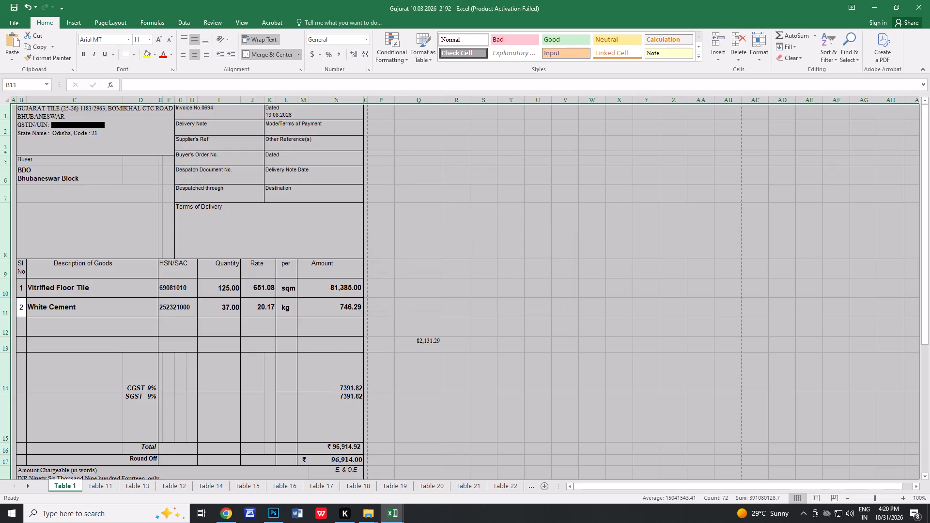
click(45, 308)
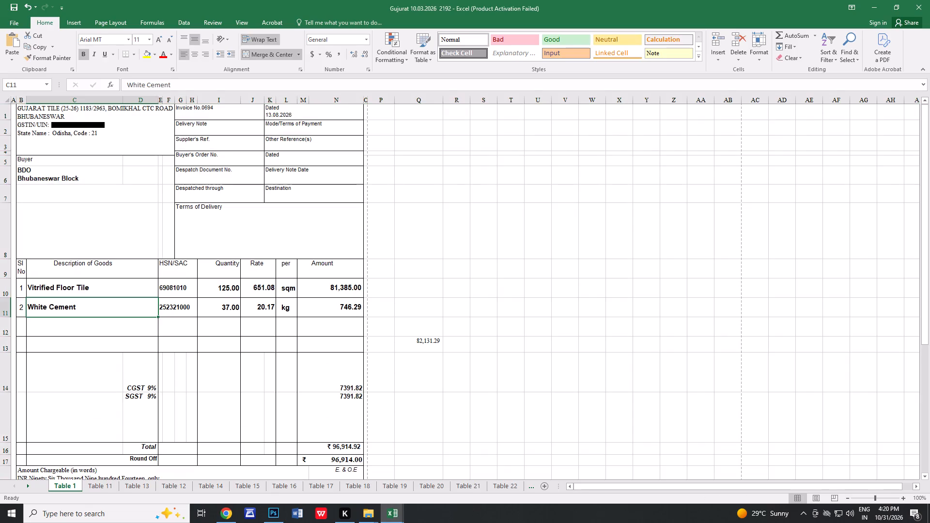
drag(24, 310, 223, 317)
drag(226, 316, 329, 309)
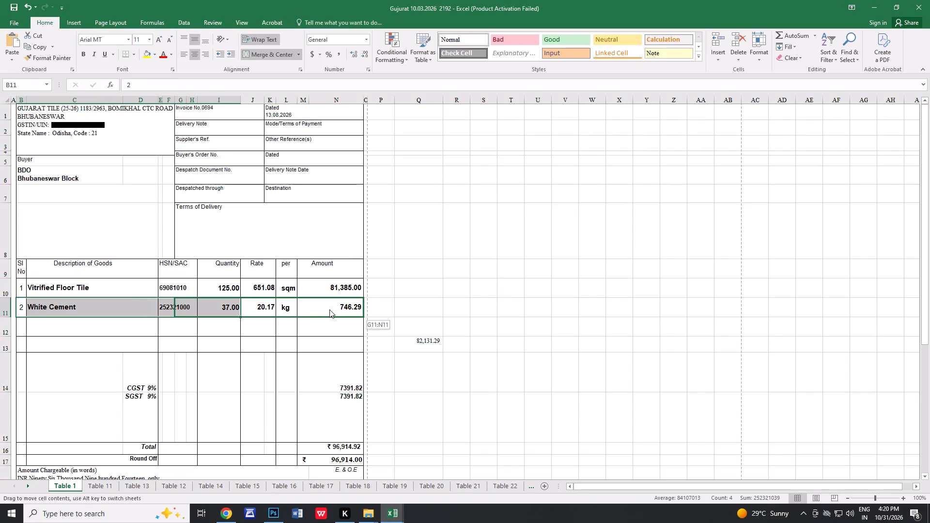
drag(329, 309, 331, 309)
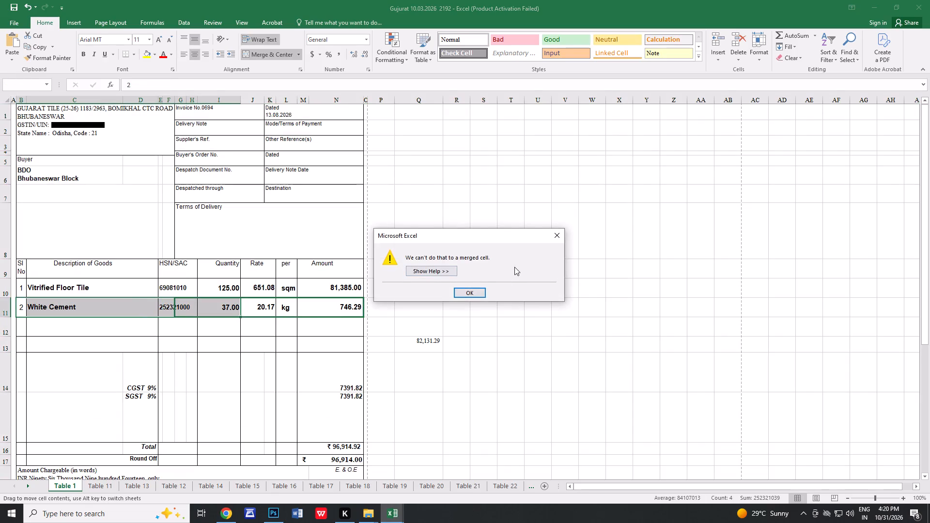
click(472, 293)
Clear the White Cement row cell by cell: serial number, description, HSN/SAC code, quantity, rate, unit and amount.
click(23, 309)
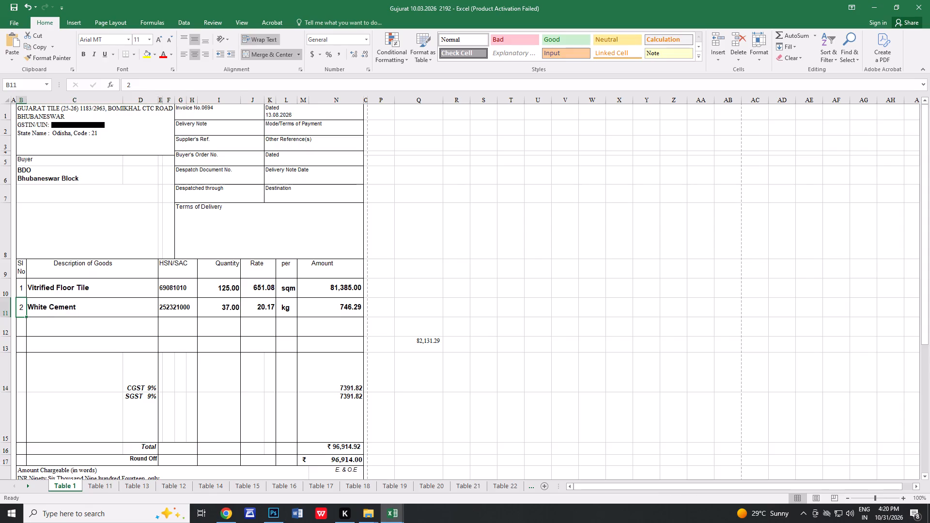
key(Delete)
click(52, 308)
key(Delete)
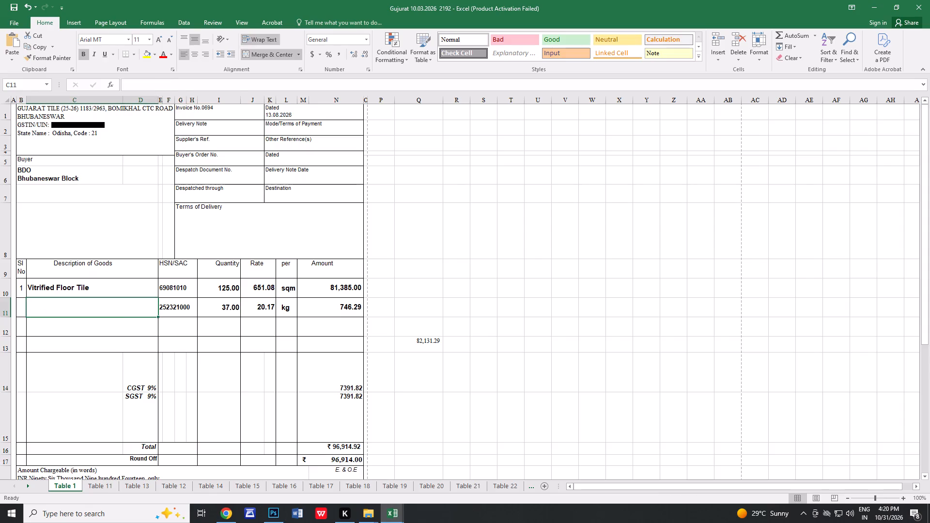
click(181, 311)
key(Delete)
drag(214, 307, 309, 307)
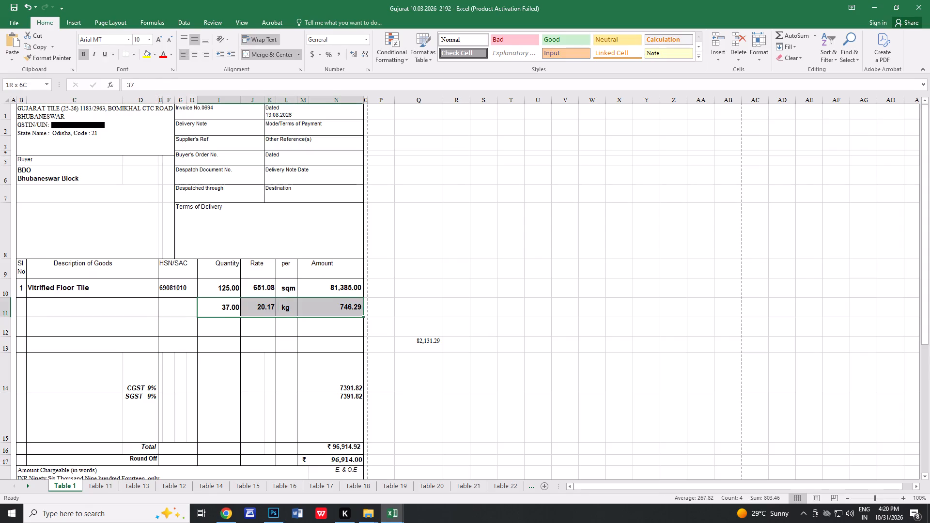
drag(309, 307, 313, 307)
key(Delete)
Set the quantity of Vitrified Floor Tile to 130.
click(231, 292)
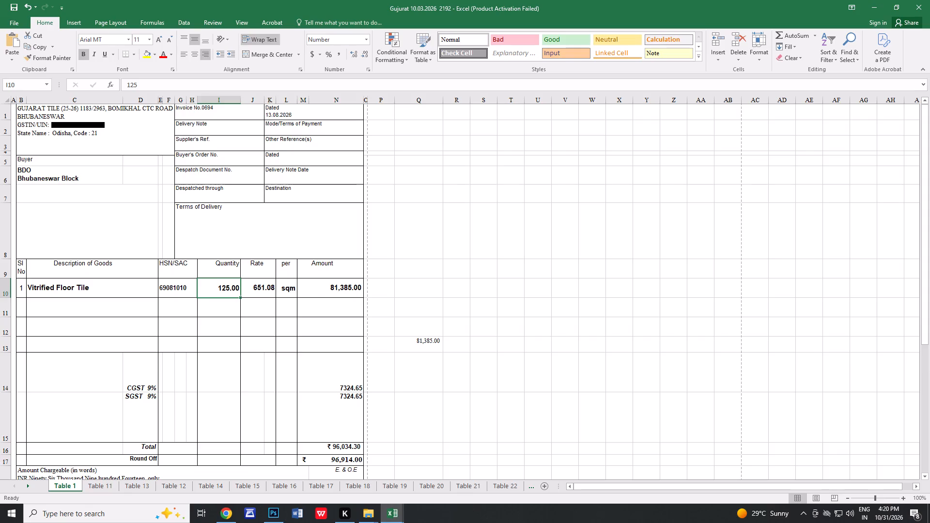
key(Right)
key(Right)
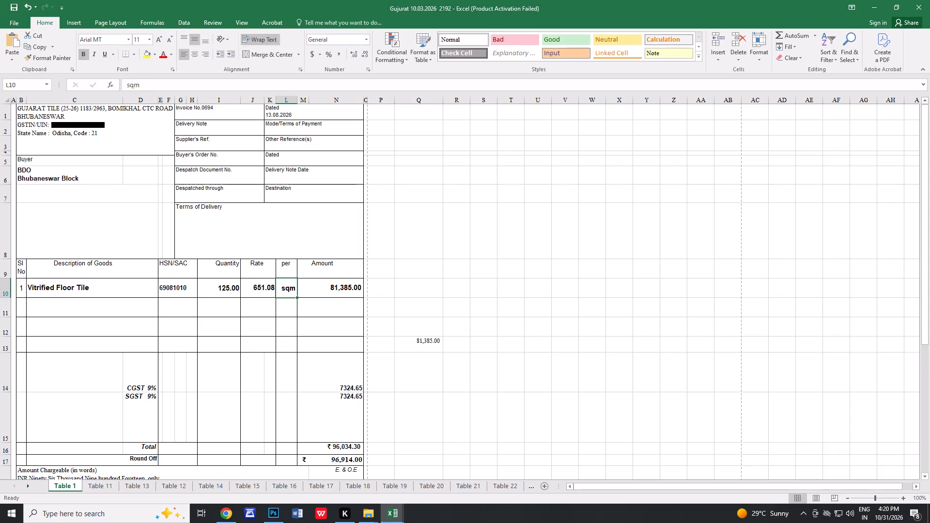
click(232, 292)
text(130)
key(Right)
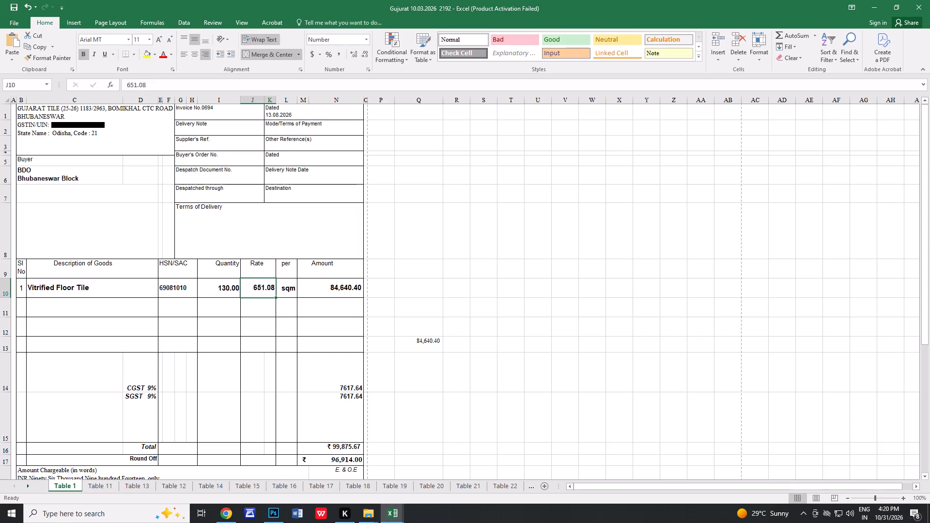
key(Right)
key(Right)
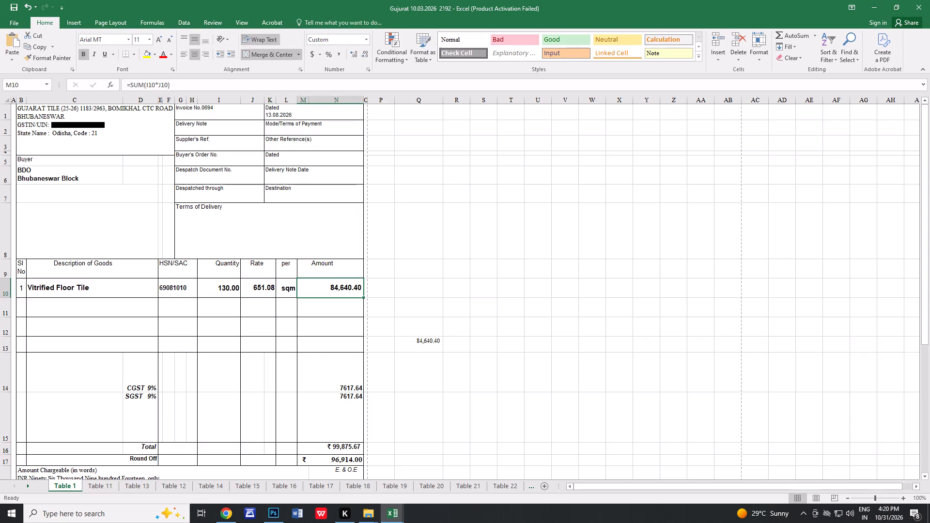
Set the Round Off amount to 99876.
scroll(232, 292, down, 2)
click(348, 382)
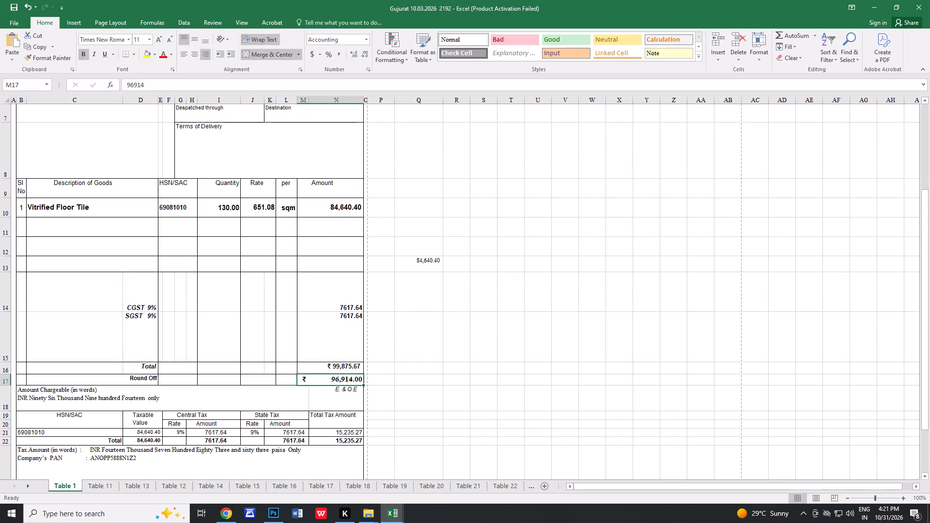
text(99)
text(876)
drag(544, 373, 552, 371)
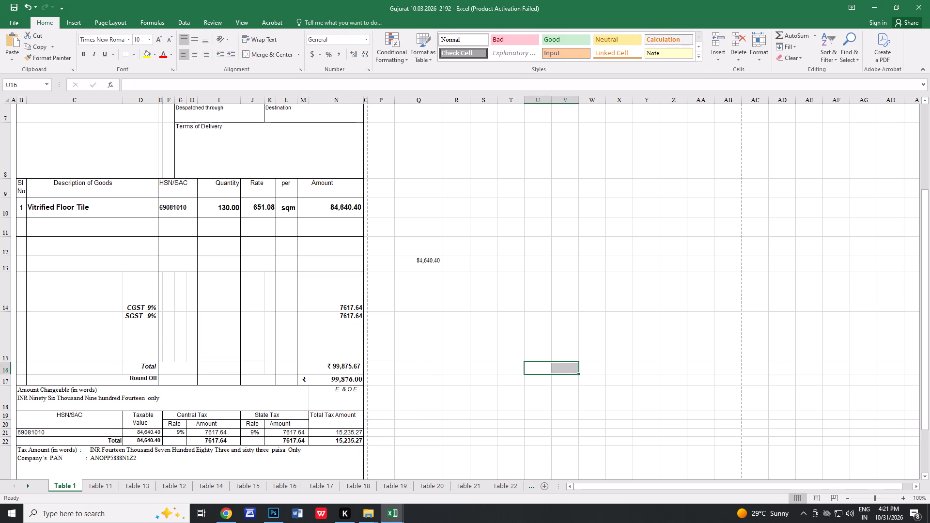
Change the thousands wording in the amount chargeable in words to "Ninety Nine Thousand".
click(54, 401)
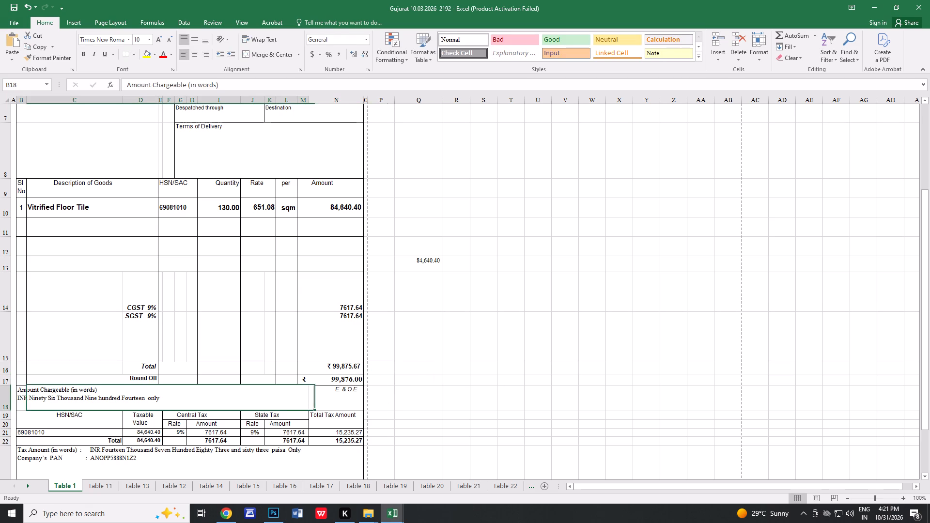
click(55, 401)
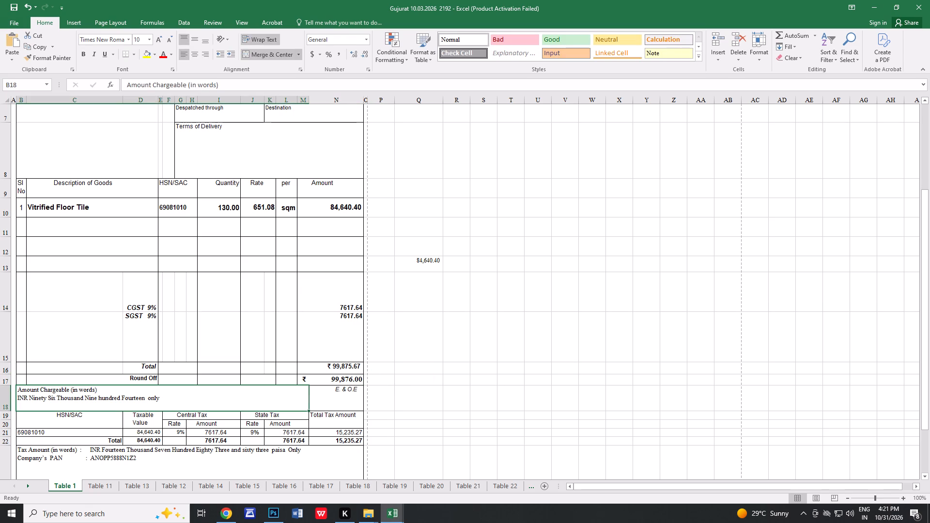
double_click(57, 399)
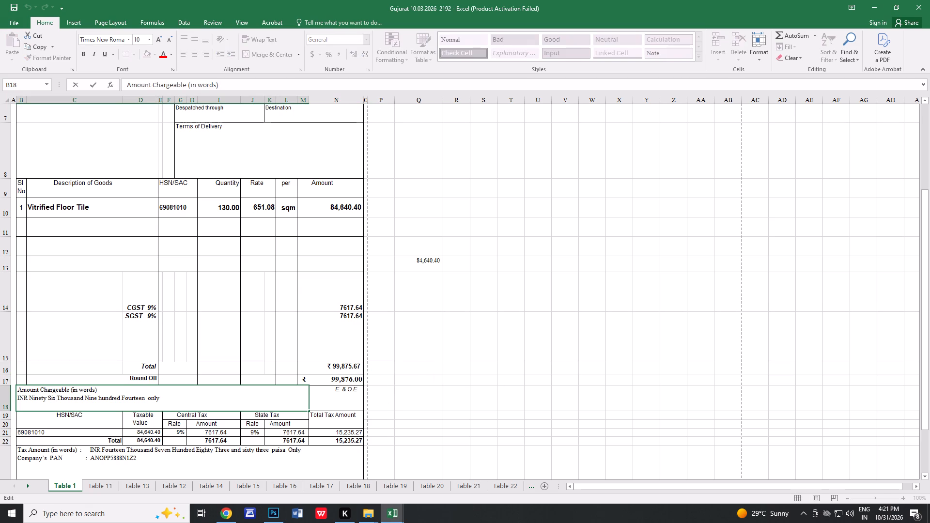
key(Left)
key(BackSpace)
key(BackSpace)
key(BackSpace)
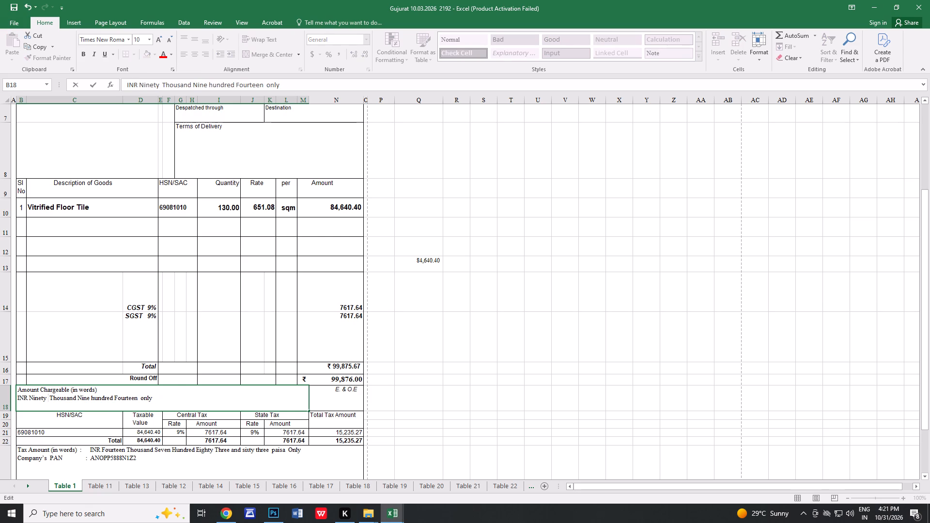
key(Right)
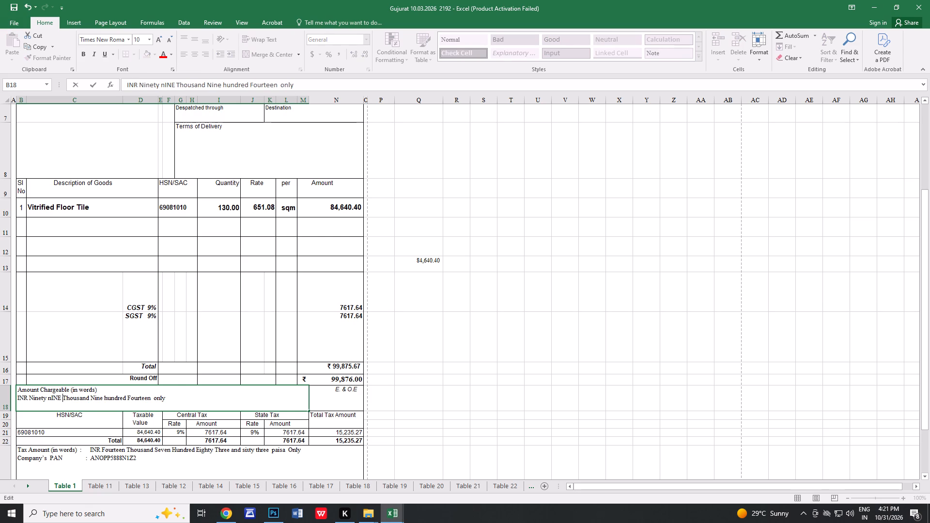
key(Left)
key(Left)
key(Left)
key(Left)
key(Right)
key(Right)
key(Right)
key(BackSpace)
key(BackSpace)
key(BackSpace)
key(BackSpace)
key(BackSpace)
key(BackSpace)
key(BackSpace)
key(BackSpace)
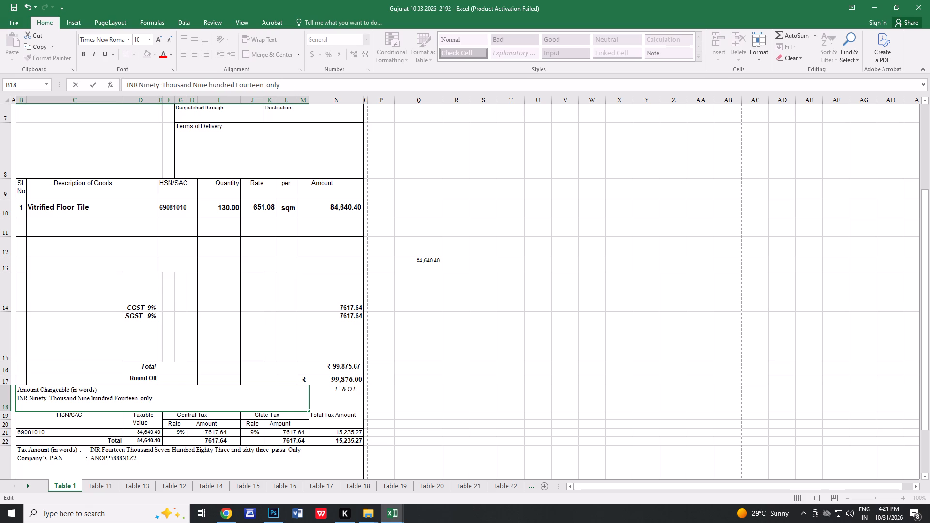
key(n)
text(ine)
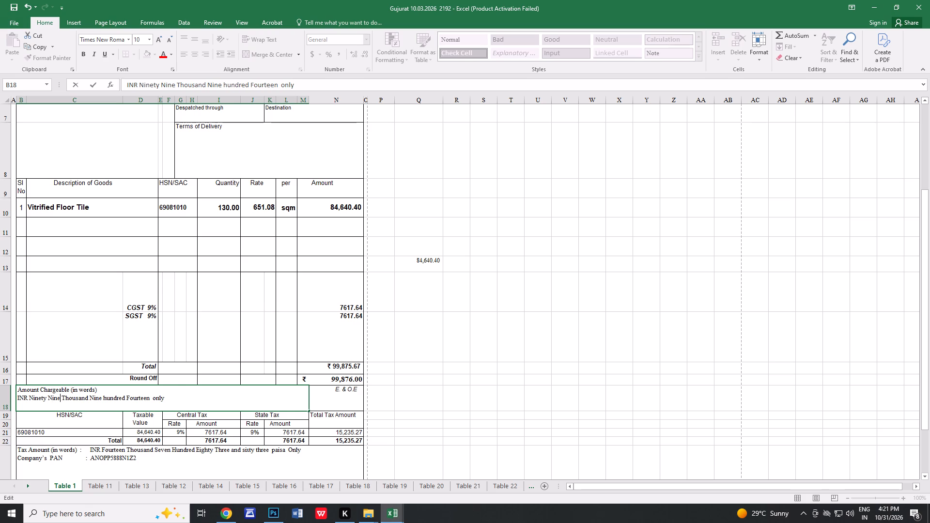
Change the hundreds wording in the amount chargeable in words to "Eight Hundred", with a capital H.
key(Right)
key(Right)
key(Right)
key(Right)
key(Right)
key(Right)
key(Right)
key(Right)
key(Right)
key(Right)
key(Right)
key(Right)
key(Right)
key(Right)
key(BackSpace)
key(BackSpace)
key(BackSpace)
key(BackSpace)
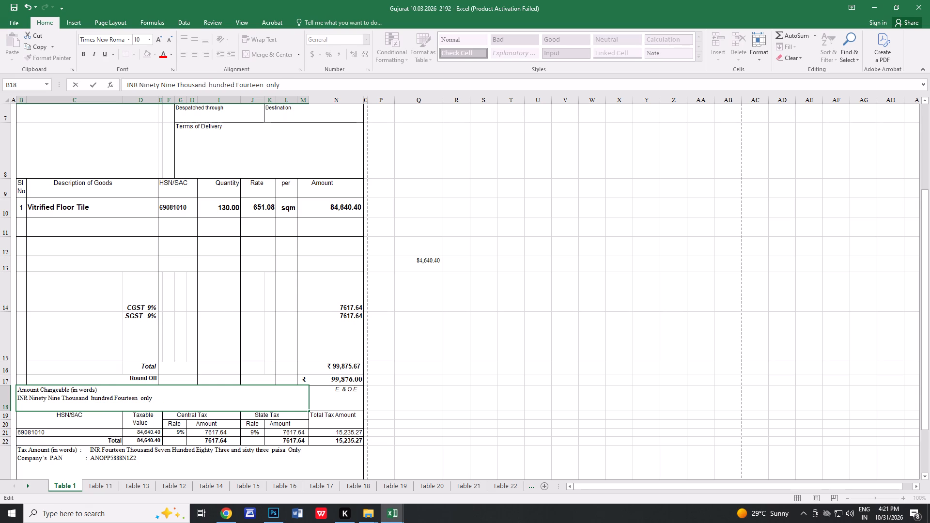
text(ight)
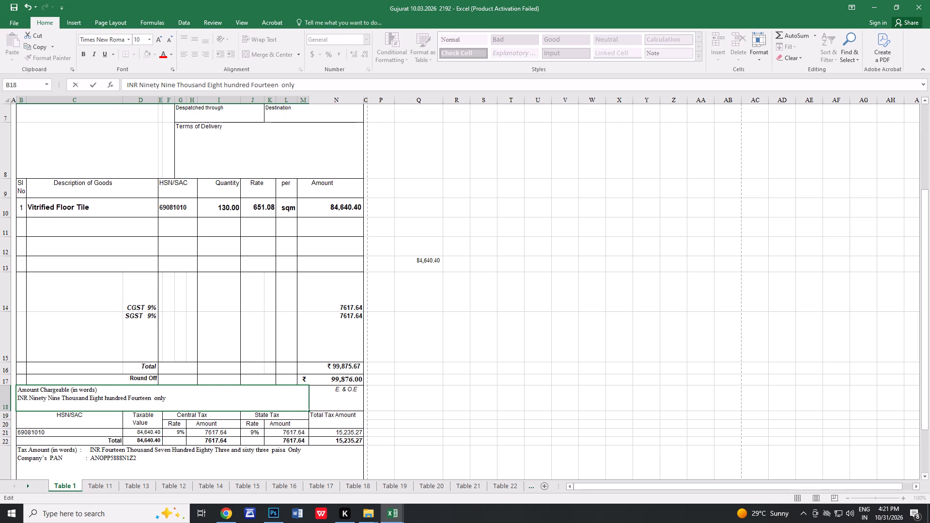
key(Right)
key(Right)
key(Right)
key(Right)
key(Left)
key(Left)
key(h)
key(Right)
key(Right)
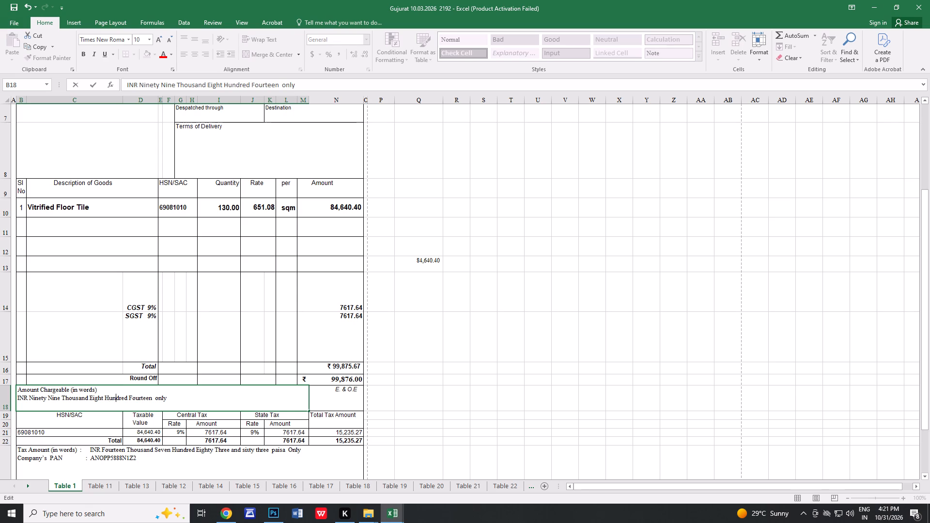
Replace "Fourteen" with "Seventy Six" before "only" in the amount chargeable in words.
key(Right)
key(Right)
key(Right)
key(Right)
key(Right)
key(Right)
key(Right)
key(Right)
key(Right)
key(Right)
key(Right)
key(Right)
key(Right)
key(Right)
key(Left)
key(BackSpace)
key(BackSpace)
key(BackSpace)
key(BackSpace)
key(BackSpace)
key(BackSpace)
key(BackSpace)
key(BackSpace)
key(BackSpace)
key(space)
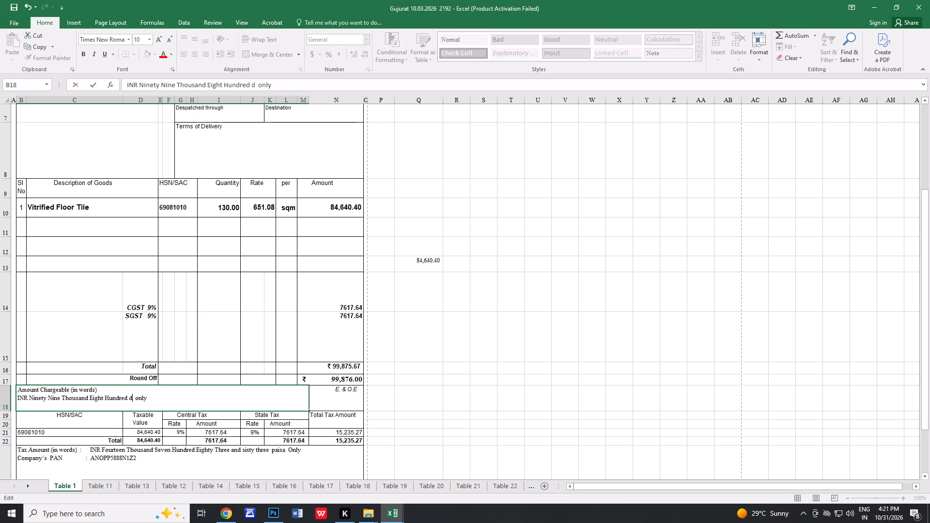
key(BackSpace)
key(x)
click(551, 399)
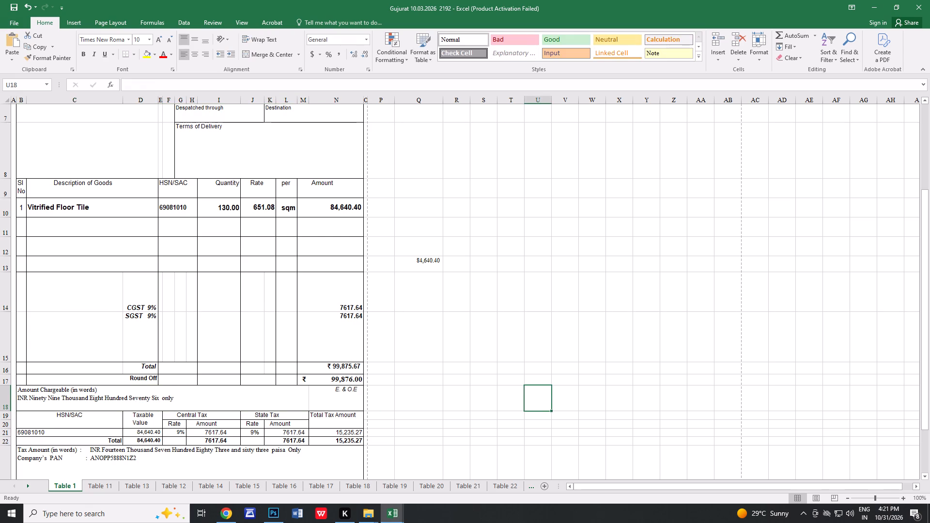
Change the thousands wording in the tax amount in words from "Fourteen" to "Fifteen".
scroll(551, 398, down, 1)
double_click(126, 357)
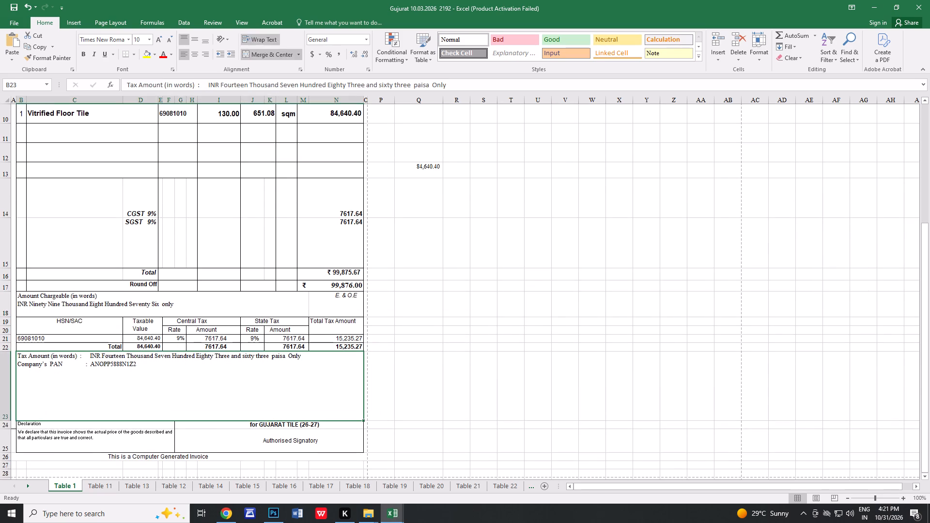
key(Left)
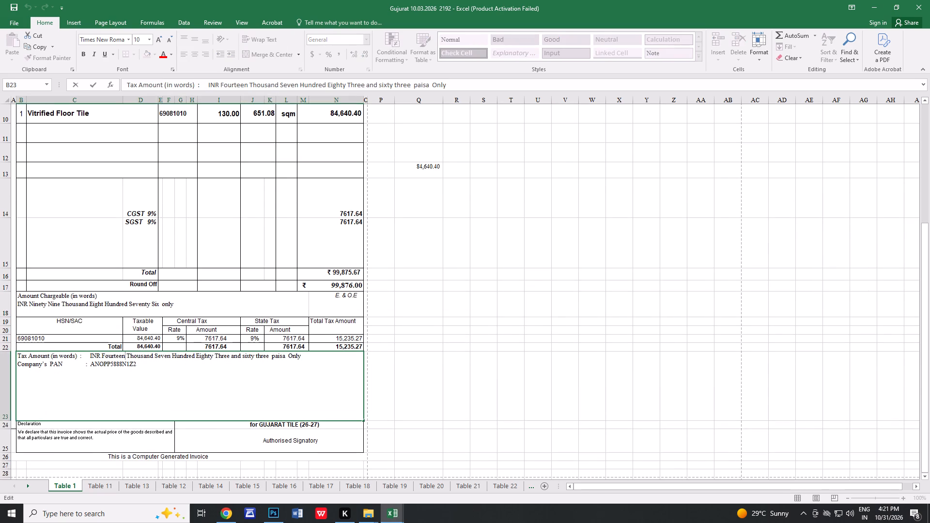
key(BackSpace)
key(BackSpace)
key(BackSpace)
key(BackSpace)
key(BackSpace)
key(BackSpace)
key(BackSpace)
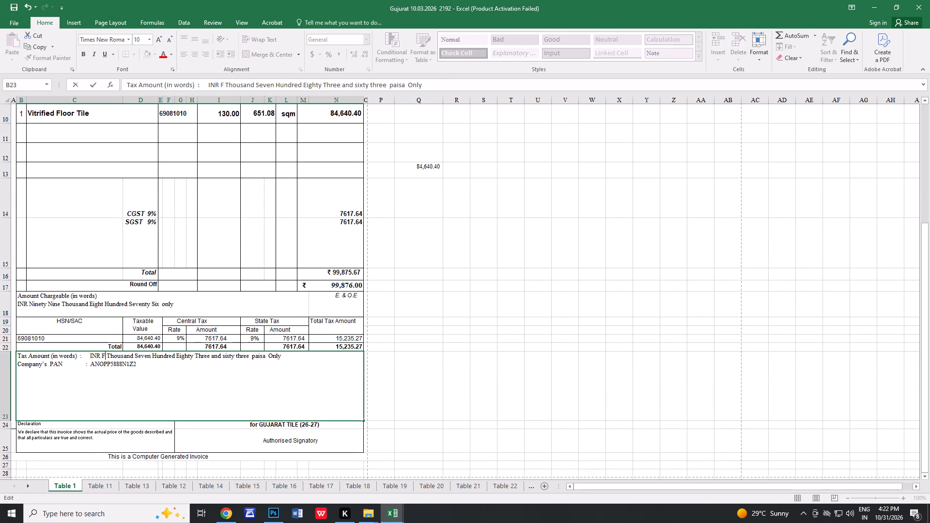
key(i)
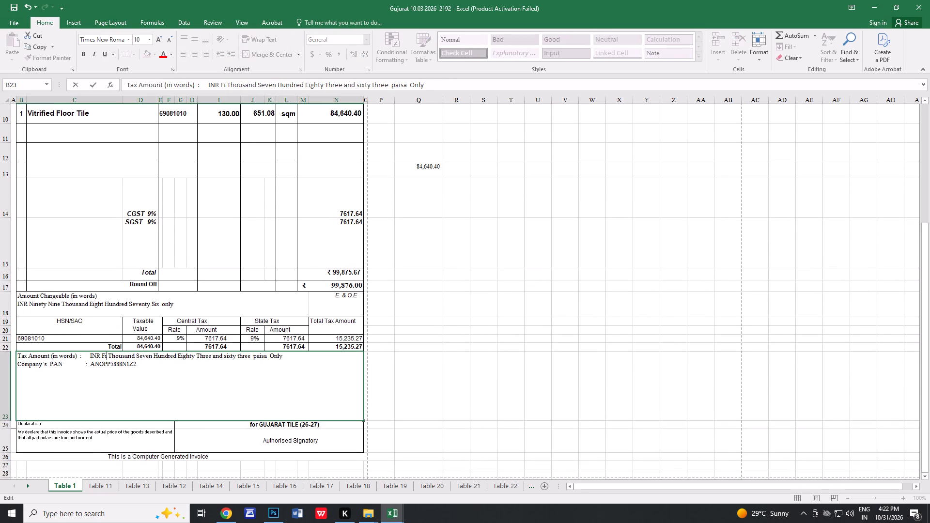
text(fteen)
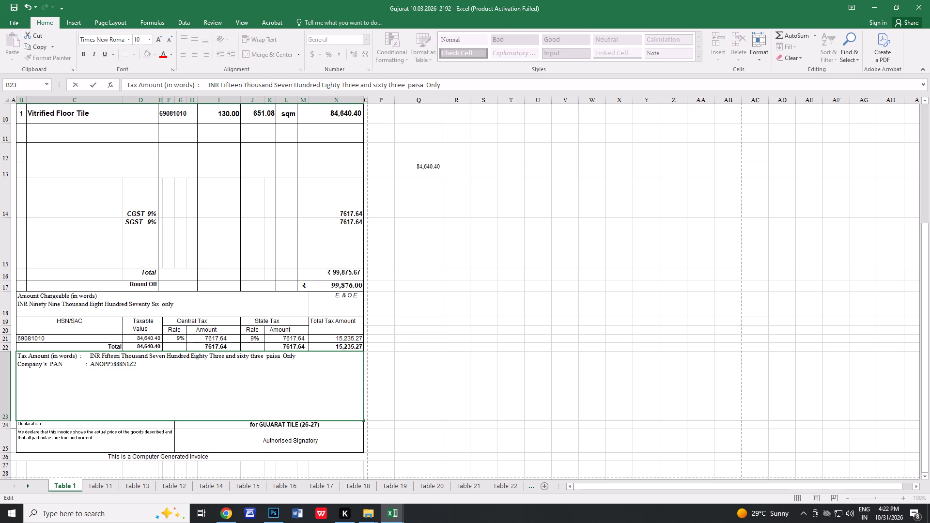
Replace "Seven" with "Two" before "Hundred" in the tax amount in words.
key(Right)
key(Right)
key(Right)
key(Right)
key(Right)
key(Right)
key(Right)
key(Right)
key(Right)
key(Right)
key(Right)
key(Right)
key(Right)
key(Right)
key(Right)
key(BackSpace)
key(BackSpace)
key(BackSpace)
key(BackSpace)
key(BackSpace)
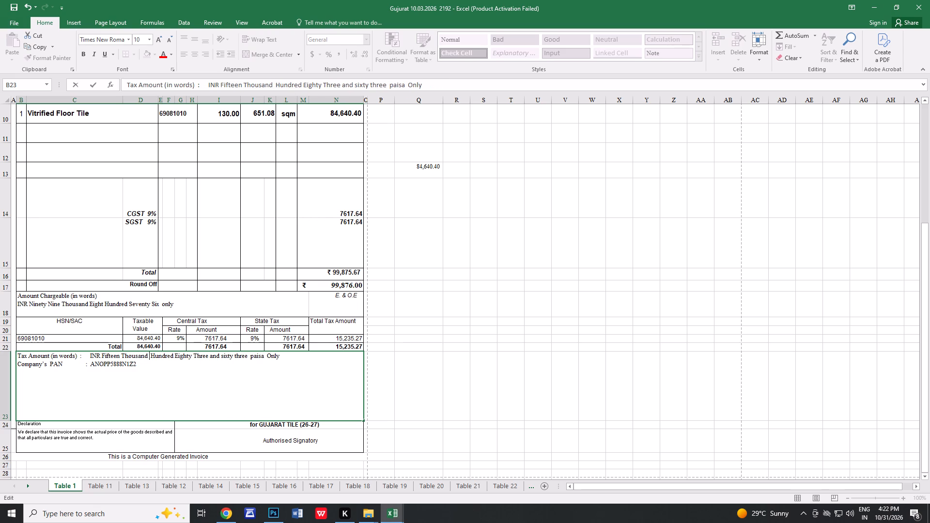
key(t)
text(wo)
Replace "Eighty Three" with "Thirty Five" after "Hundred" in the tax amount in words.
key(Right)
key(Right)
key(Right)
key(Right)
key(Right)
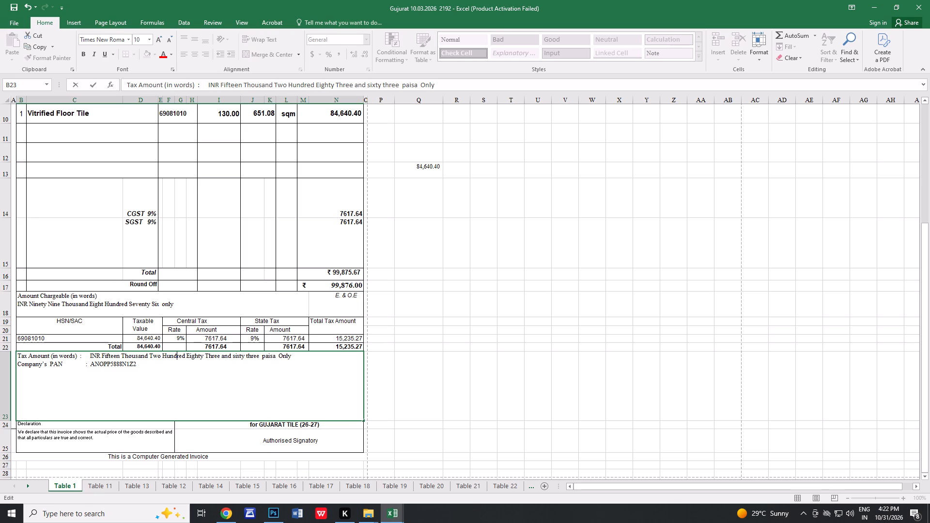
key(Right)
key(Right)
key(Right)
key(Right)
key(Right)
key(Right)
key(Right)
key(Right)
key(Right)
key(Right)
key(Right)
key(Right)
key(Right)
key(Right)
key(Right)
key(Right)
key(BackSpace)
key(BackSpace)
key(BackSpace)
key(BackSpace)
key(BackSpace)
key(BackSpace)
key(BackSpace)
key(BackSpace)
key(BackSpace)
key(BackSpace)
key(BackSpace)
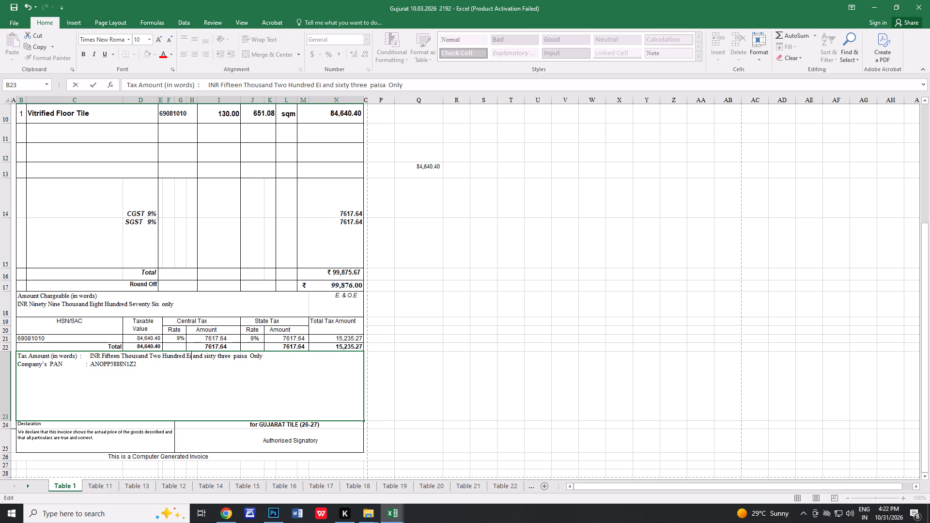
key(BackSpace)
key(t)
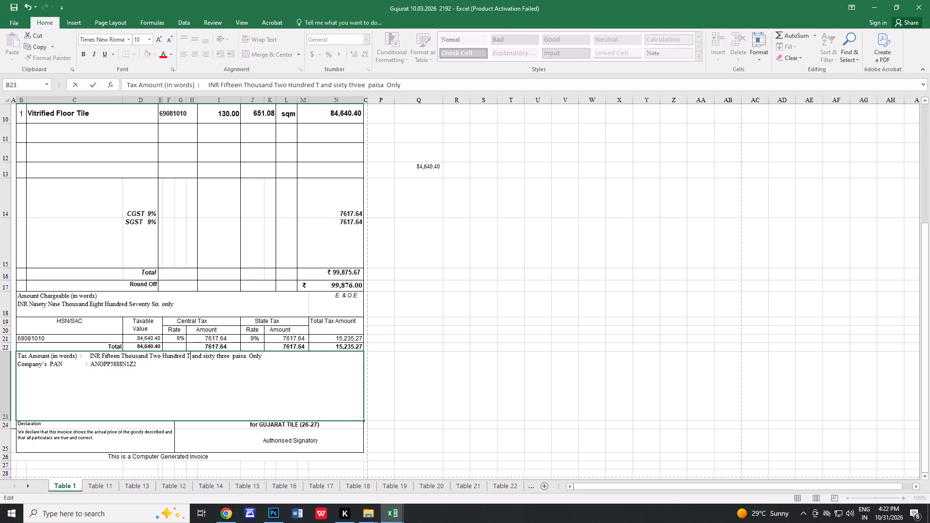
text(hirty)
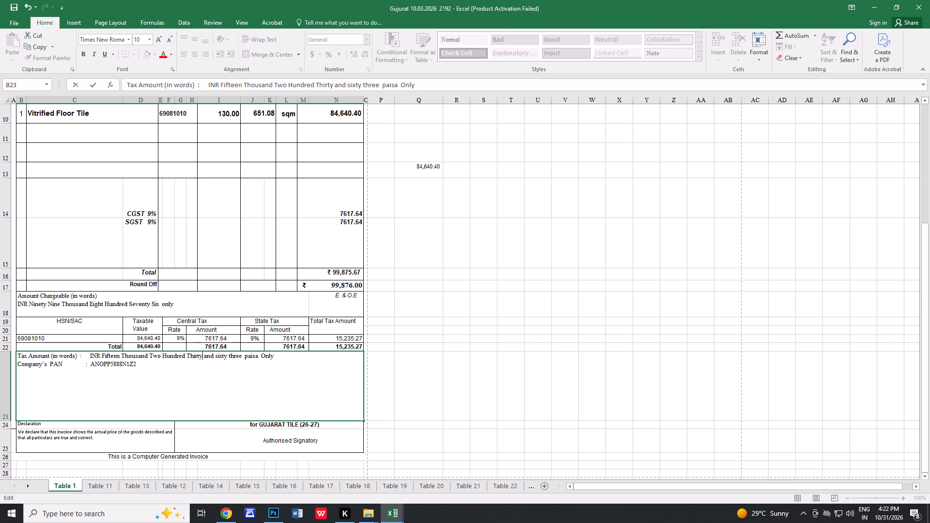
key(space)
key(f)
text(ive)
Replace the paisa wording "sixty three" with "twenty seven" in the tax amount in words.
key(Right)
key(Right)
key(Right)
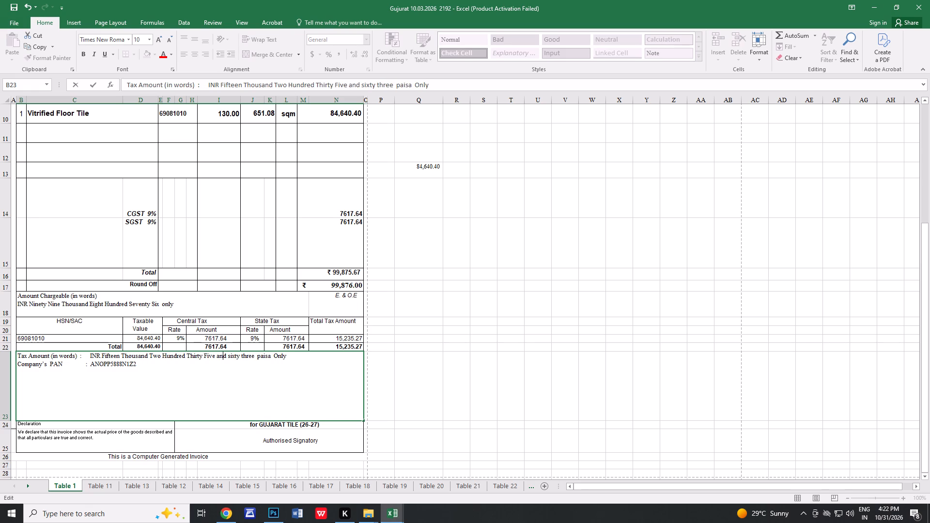
key(Right)
key(Right)
key(Right)
key(Right)
key(Right)
key(Right)
key(Right)
key(Right)
key(Right)
key(Right)
key(Right)
key(Right)
key(Right)
key(BackSpace)
key(BackSpace)
key(BackSpace)
key(BackSpace)
key(BackSpace)
key(BackSpace)
key(BackSpace)
key(BackSpace)
key(BackSpace)
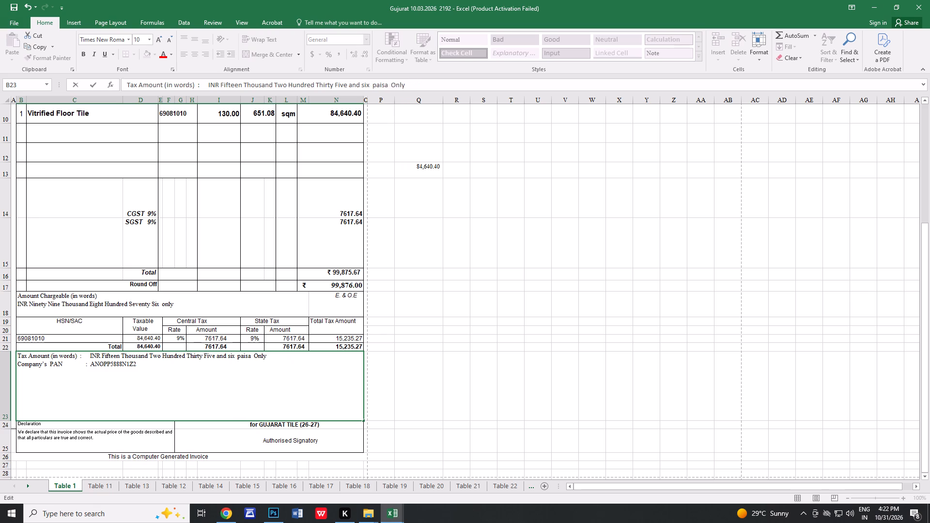
key(BackSpace)
key(BackSpace)
text(twenty seven)
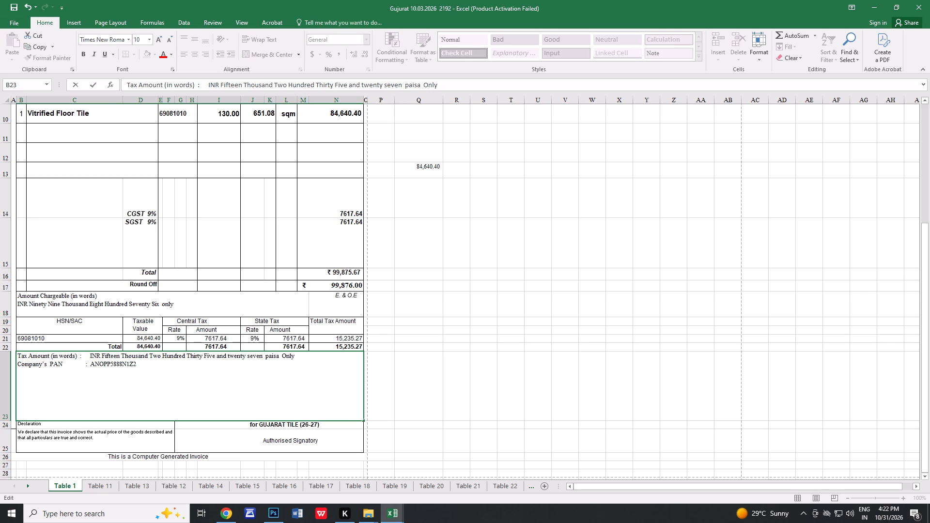
click(602, 360)
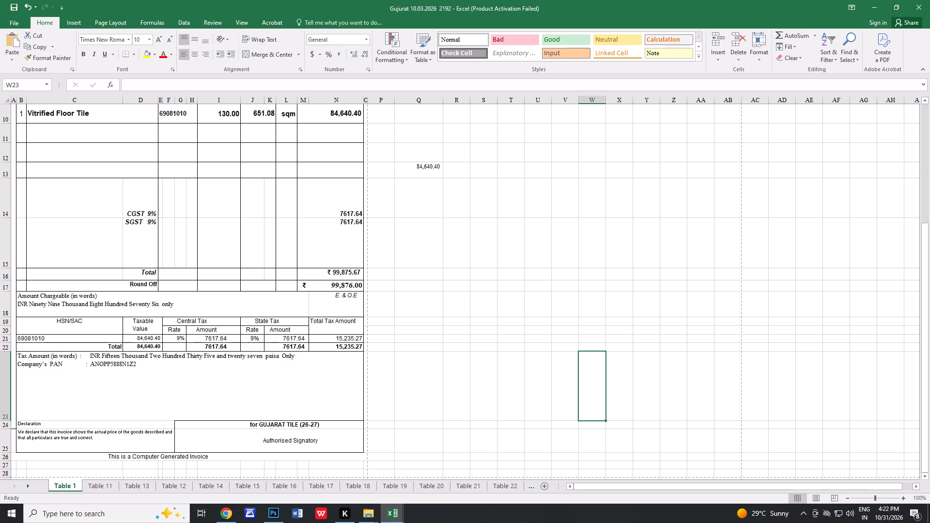
Print one copy of the updated invoice sheet on the EPSON L3250 Series.
key(ctrl+p)
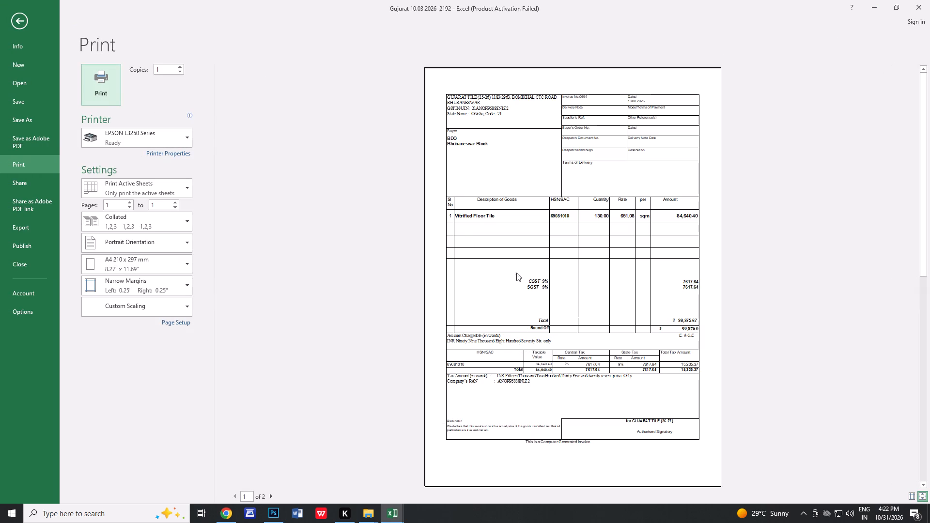
click(102, 95)
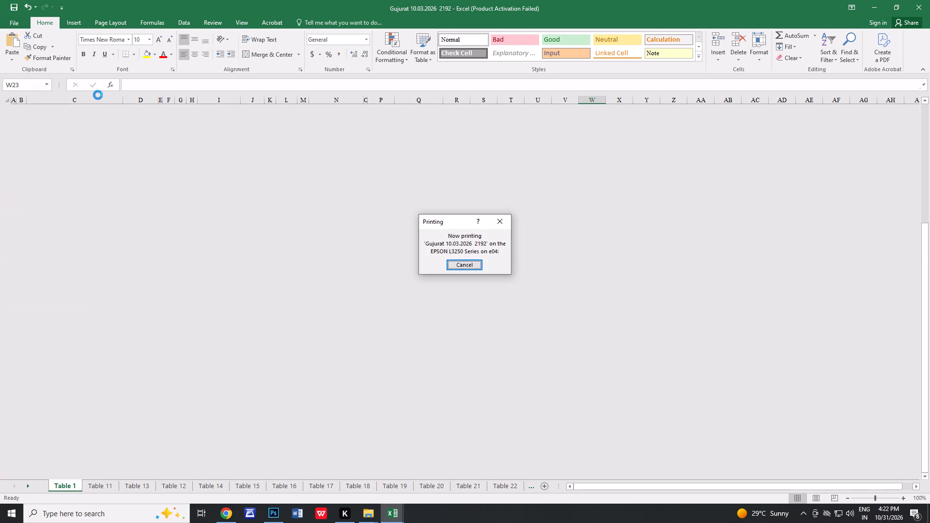
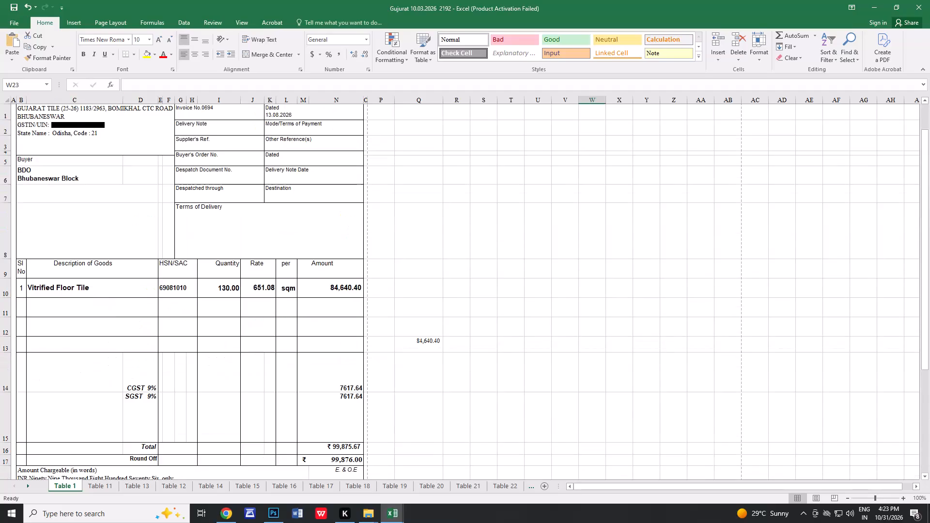
Change the invoice's date to 14.08.2026 in the header's Dated cell beside the invoice number.
scroll(256, 223, up, 1)
double_click(271, 116)
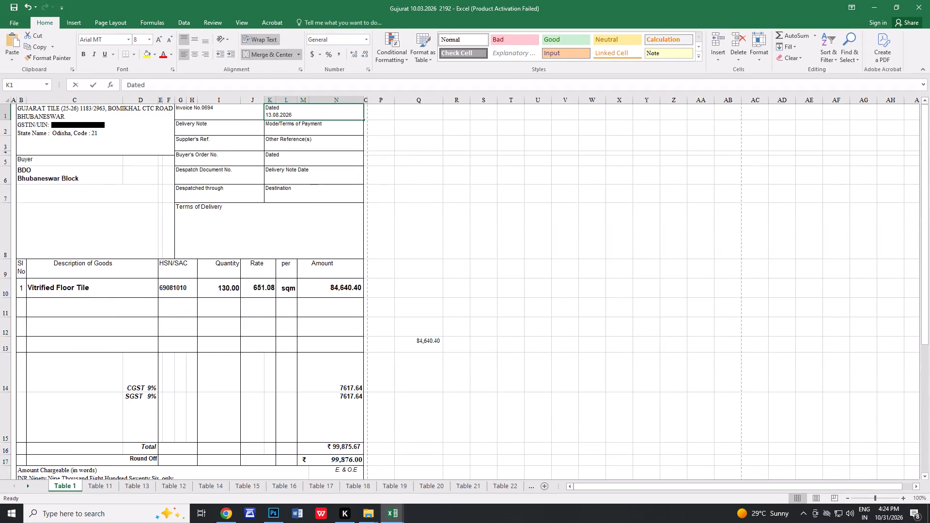
key(BackSpace)
key(4)
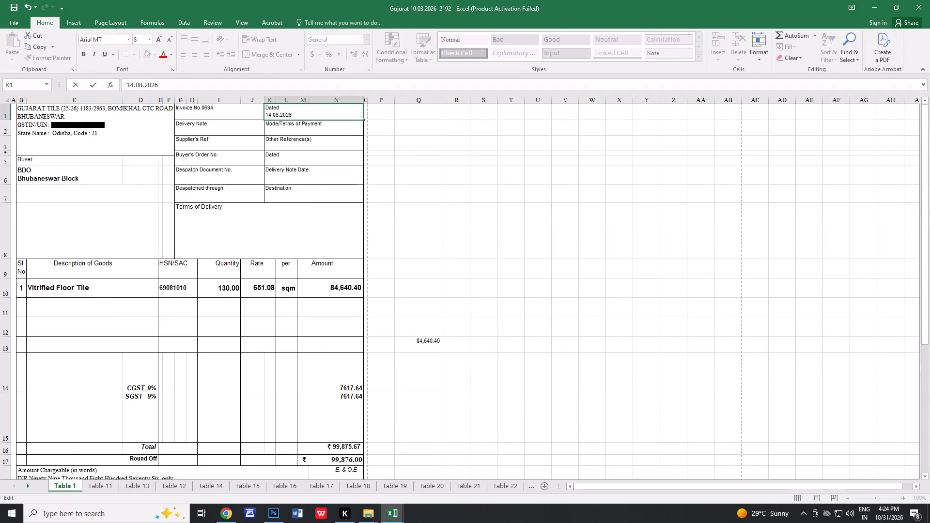
Open the invoice number cell in the invoice header for editing.
double_click(212, 108)
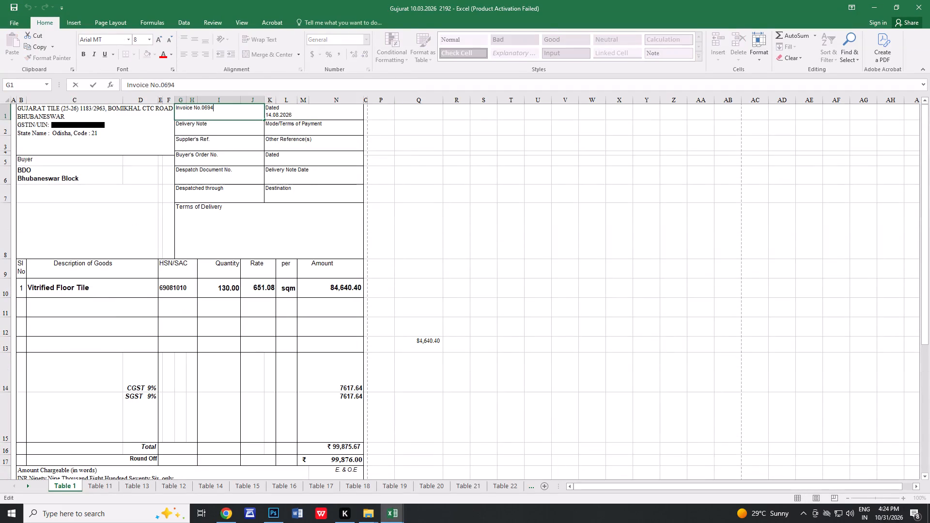
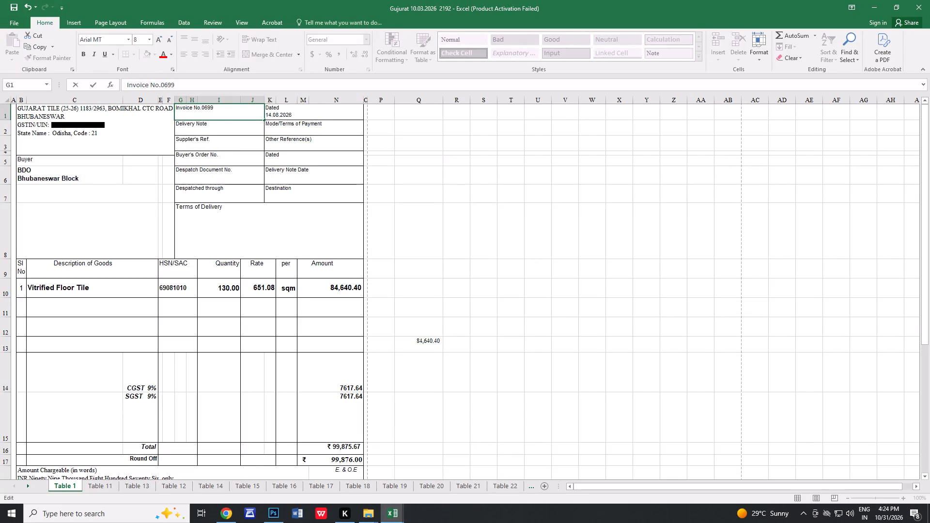
Change the invoice number in the invoice header to 0701.
key(BackSpace)
key(BackSpace)
key(BackSpace)
text(701)
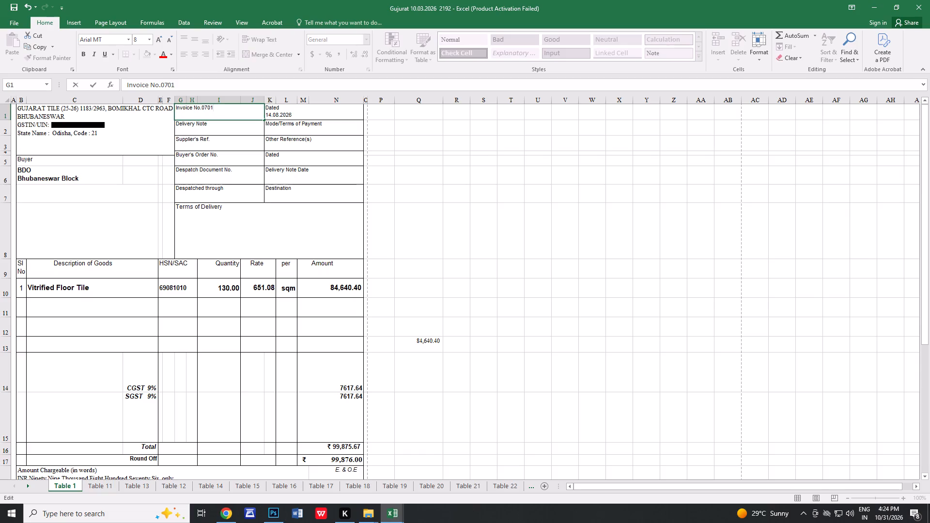
click(286, 129)
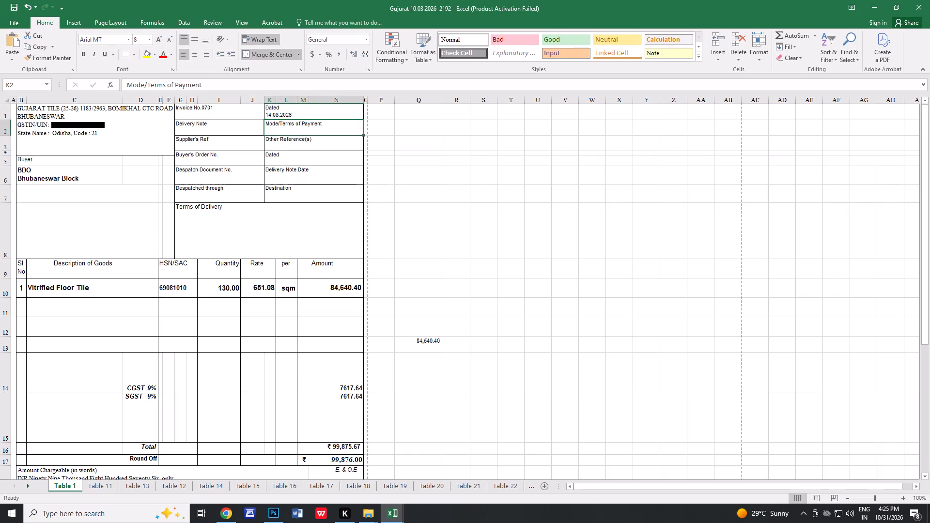
Print one copy of page 1 of the invoice on the EPSON L3250 Series.
key(ctrl+p)
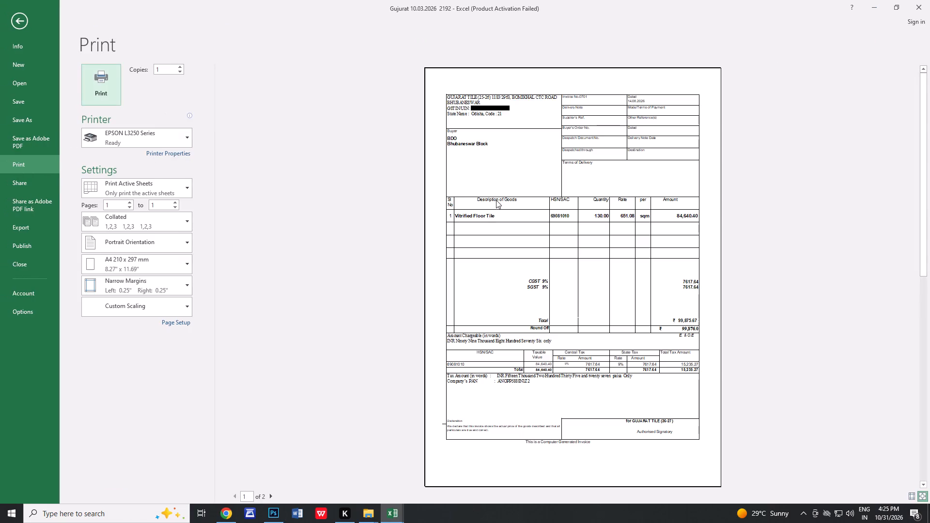
click(104, 81)
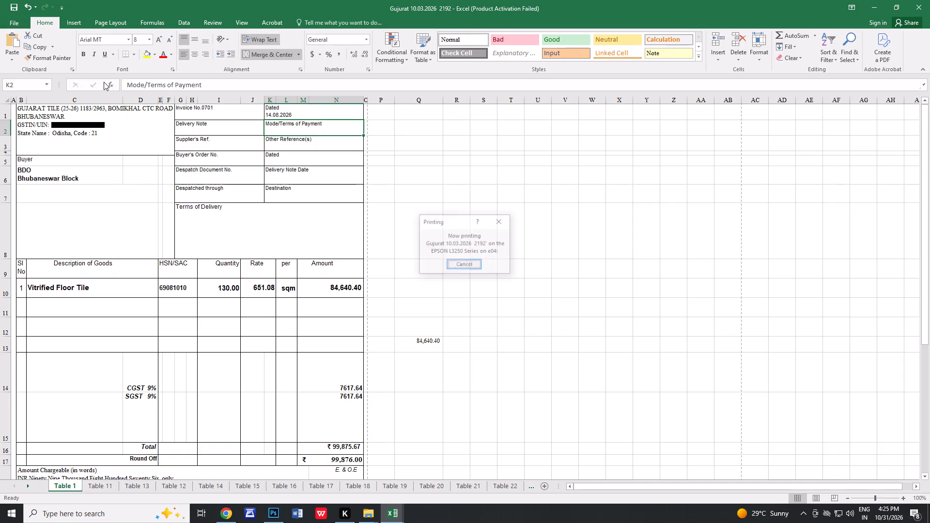
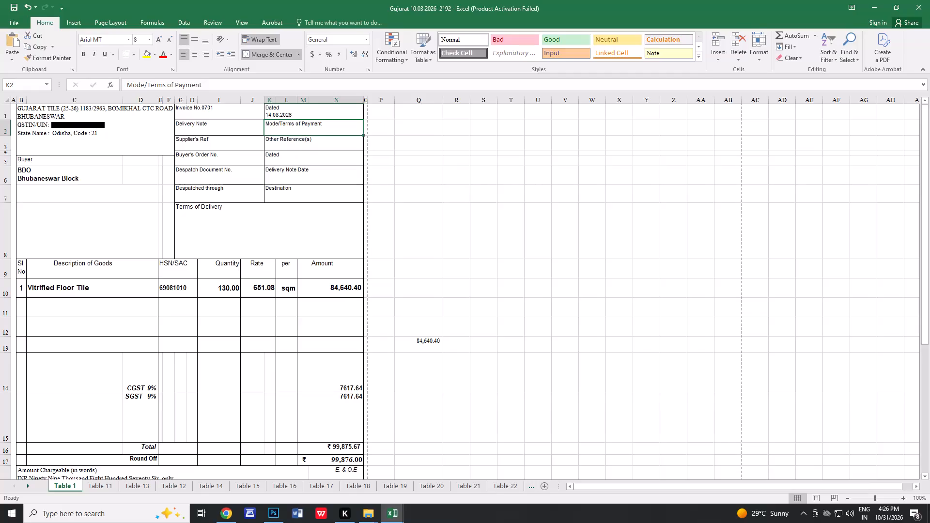
Set the Vitrified Floor Tile quantity to 89.196 in the invoice's item row.
click(214, 288)
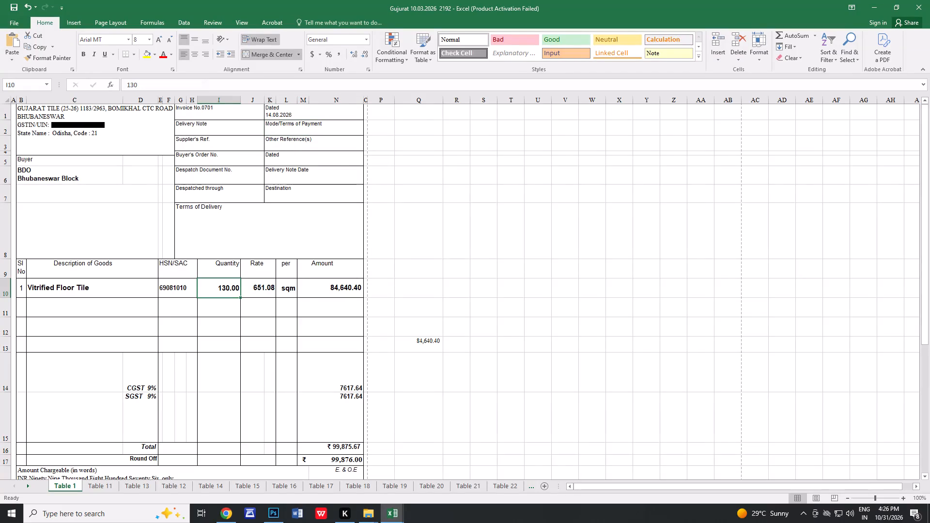
text(89.)
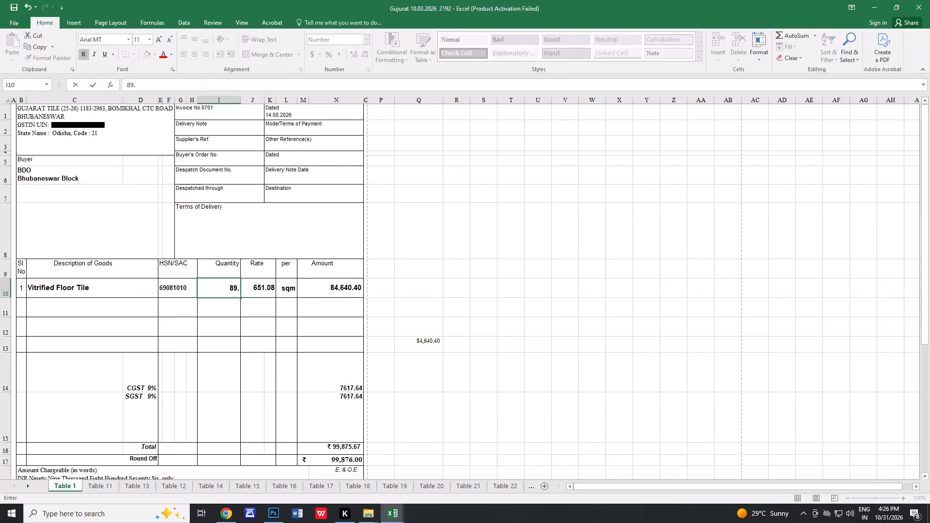
key(1)
text(96)
click(285, 348)
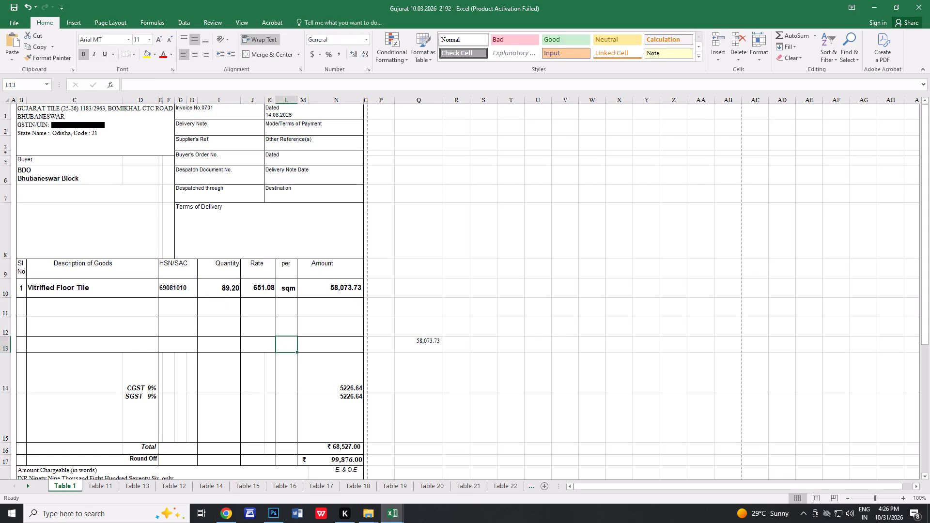
Change the invoice number in the invoice header to 0702.
scroll(291, 344, down, 1)
scroll(291, 344, up, 4)
scroll(369, 256, down, 1)
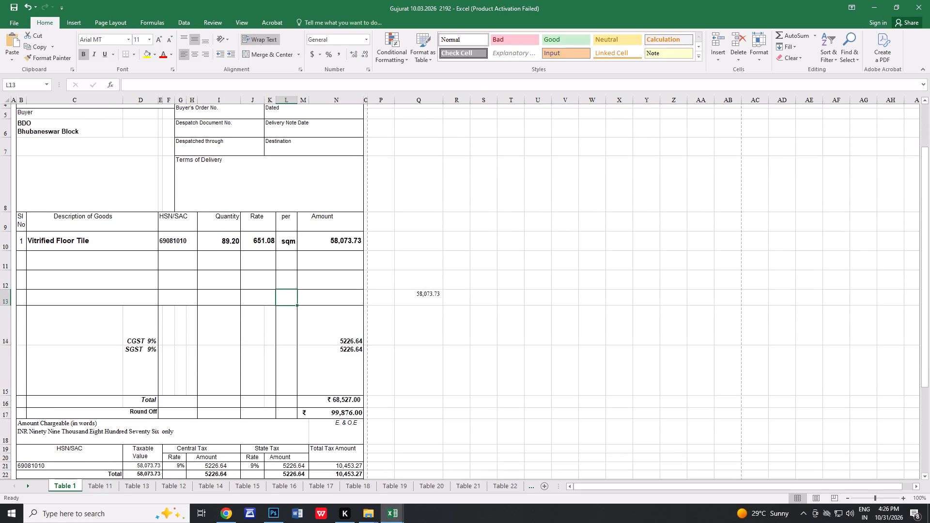
scroll(354, 295, down, 1)
scroll(354, 295, up, 5)
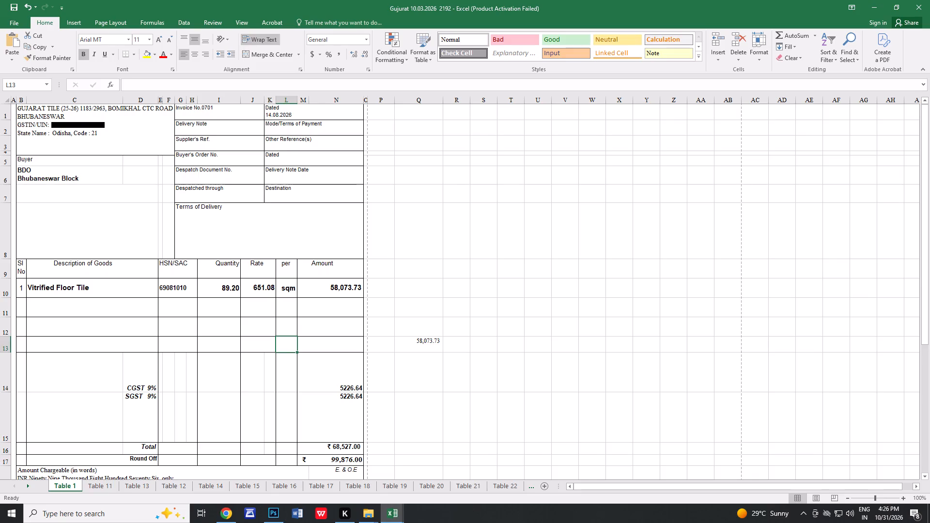
double_click(217, 108)
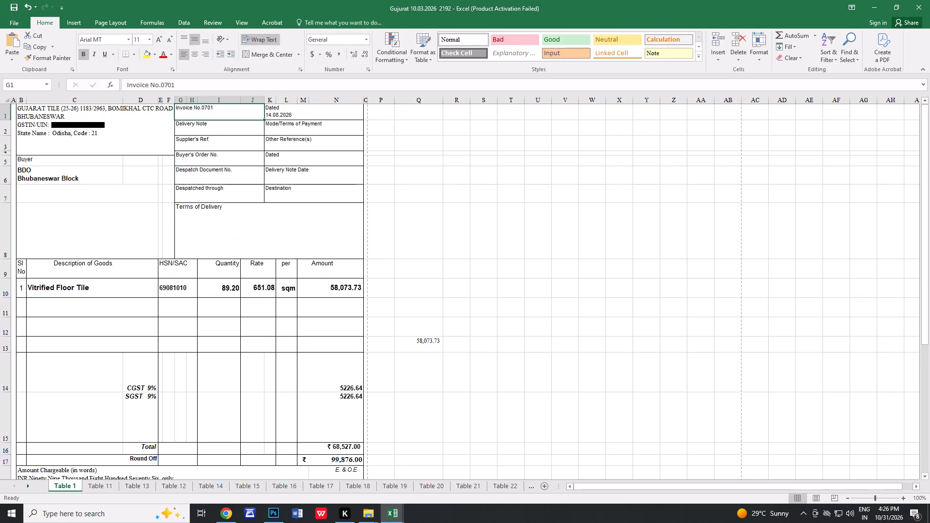
key(BackSpace)
key(2)
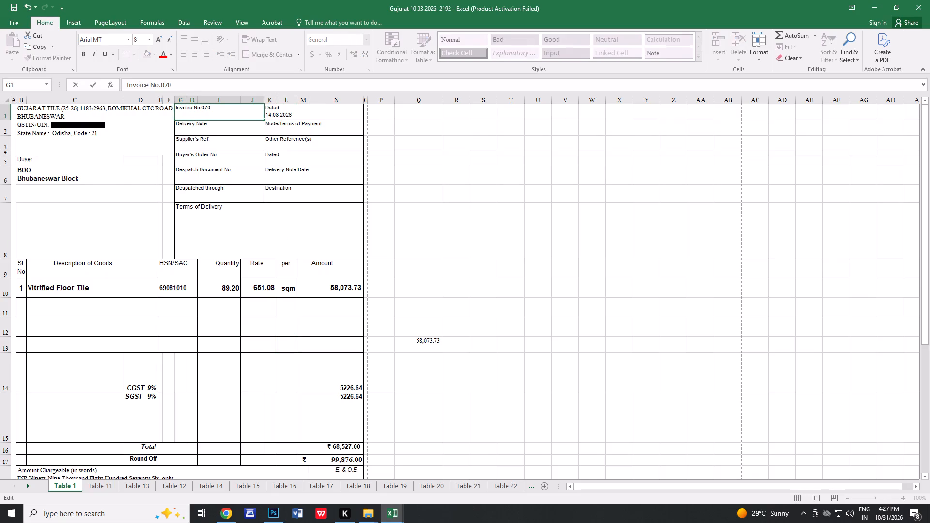
click(296, 218)
Set the Round Off amount below the invoice total to 68527.
scroll(296, 218, down, 2)
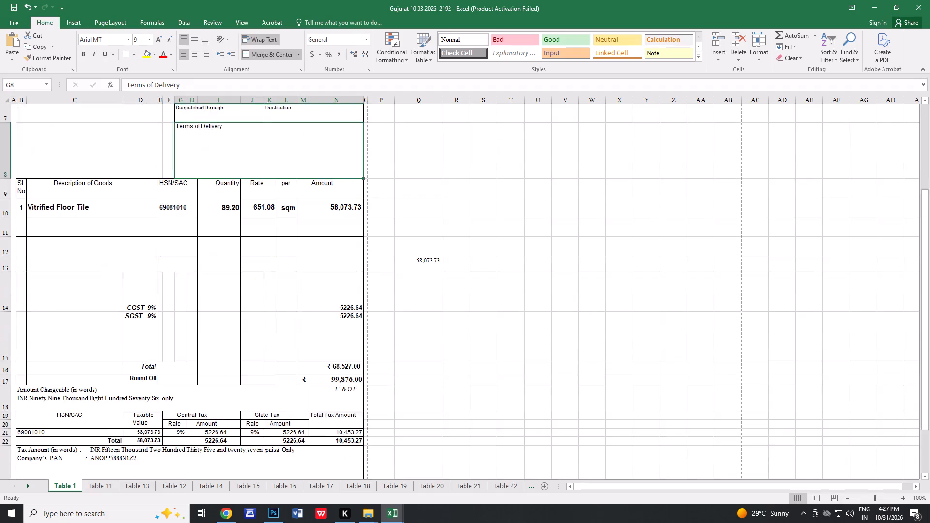
scroll(297, 221, down, 1)
click(352, 287)
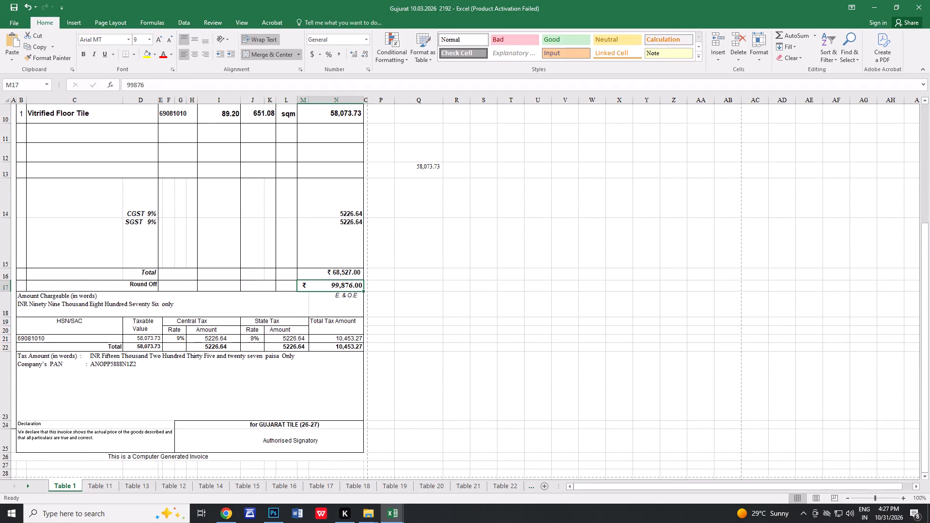
text(68527)
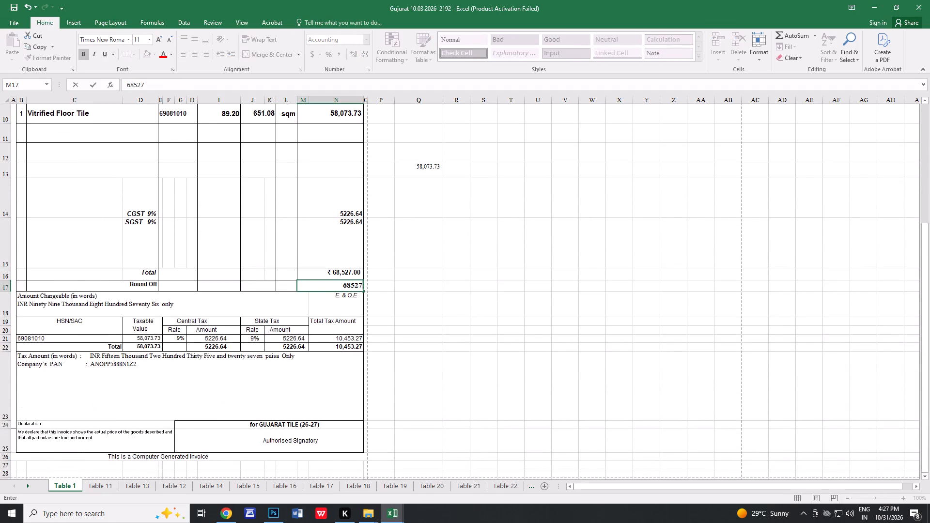
click(339, 321)
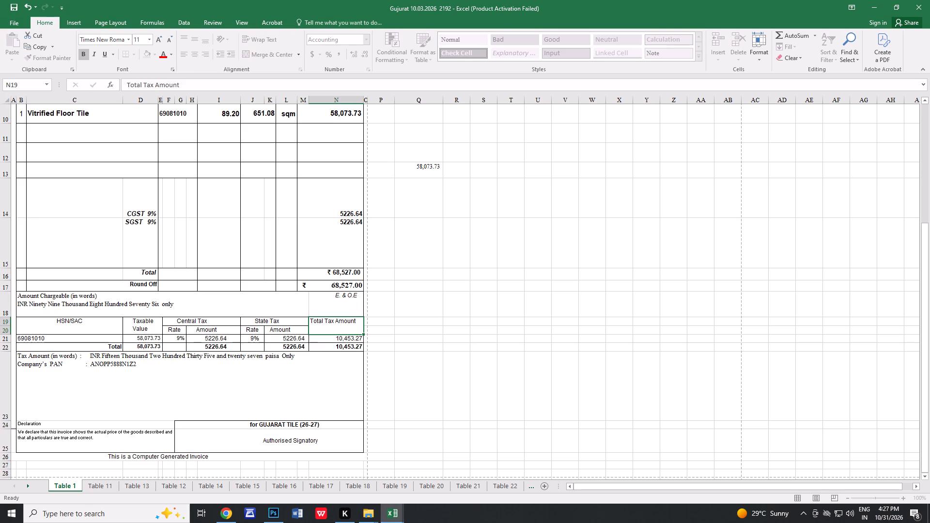
Reword the amount chargeable in words as "INR Sixty Eight Thousand Five Hundred Twenty Seven only".
double_click(60, 306)
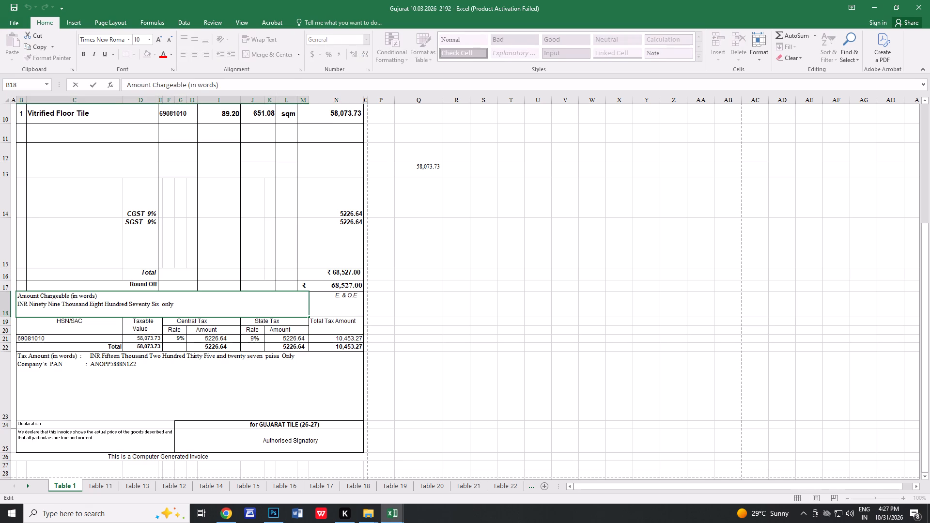
key(BackSpace)
key(BackSpace)
key(BackSpace)
key(BackSpace)
key(BackSpace)
key(BackSpace)
key(BackSpace)
key(BackSpace)
key(BackSpace)
key(BackSpace)
key(BackSpace)
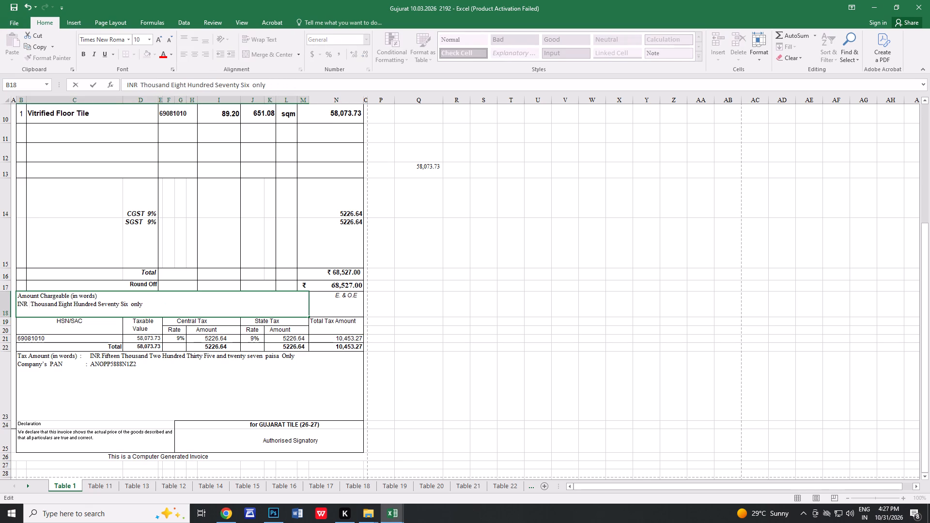
text(ixty)
key(space)
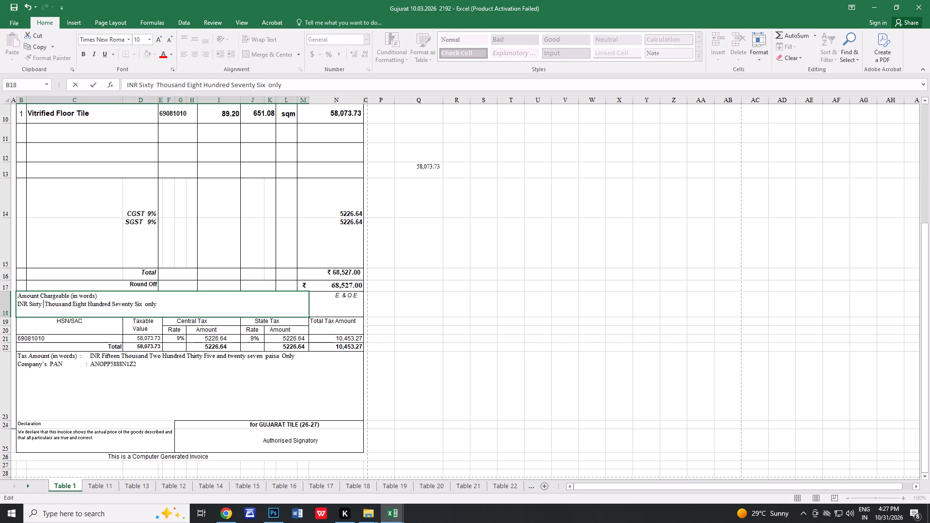
key(e)
text(ight)
key(Right)
key(Right)
key(Right)
key(Right)
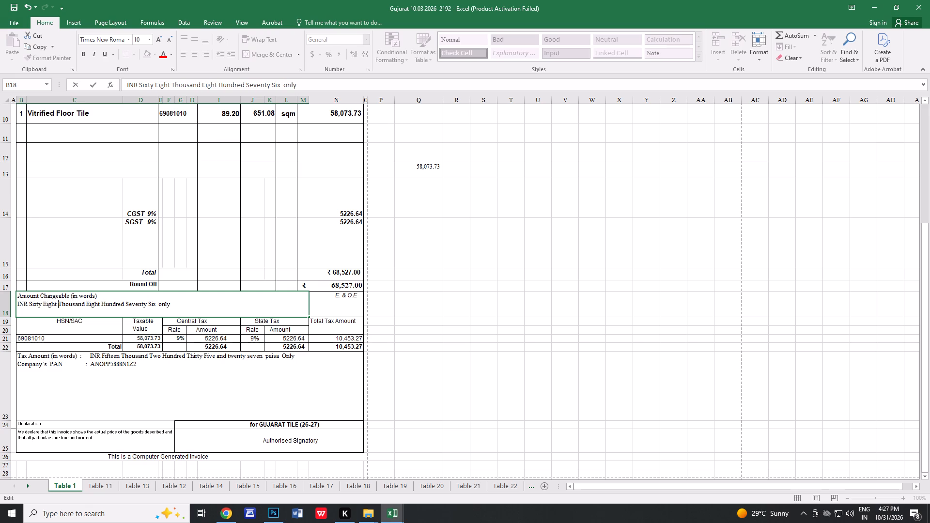
key(Right)
key(Right)
key(Right)
key(Right)
key(Right)
key(Right)
key(Right)
key(Right)
key(Right)
key(Right)
key(Right)
key(BackSpace)
key(BackSpace)
key(BackSpace)
key(BackSpace)
key(BackSpace)
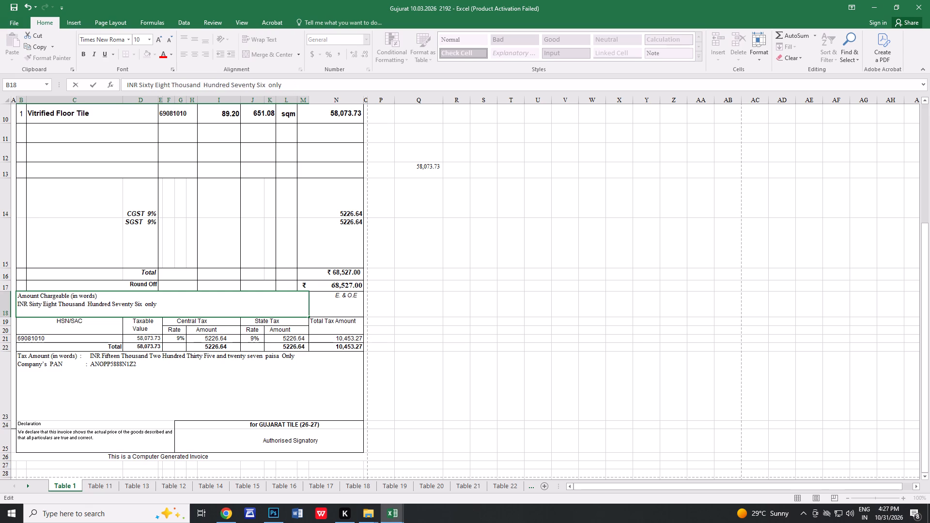
key(f)
text(ive)
key(Right)
key(Right)
key(Right)
key(Right)
key(Right)
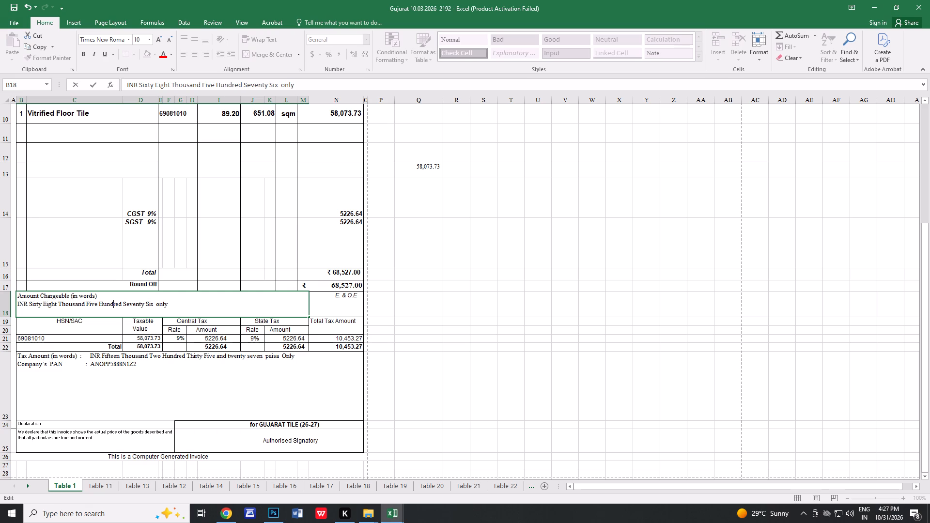
key(Right)
key(Right)
key(Right)
key(Right)
key(Right)
key(Right)
key(Right)
key(Right)
key(Right)
key(Right)
key(Right)
key(Right)
key(Right)
key(Right)
key(Right)
key(BackSpace)
key(BackSpace)
key(BackSpace)
key(BackSpace)
key(BackSpace)
key(BackSpace)
key(BackSpace)
key(BackSpace)
key(BackSpace)
key(BackSpace)
key(BackSpace)
key(t)
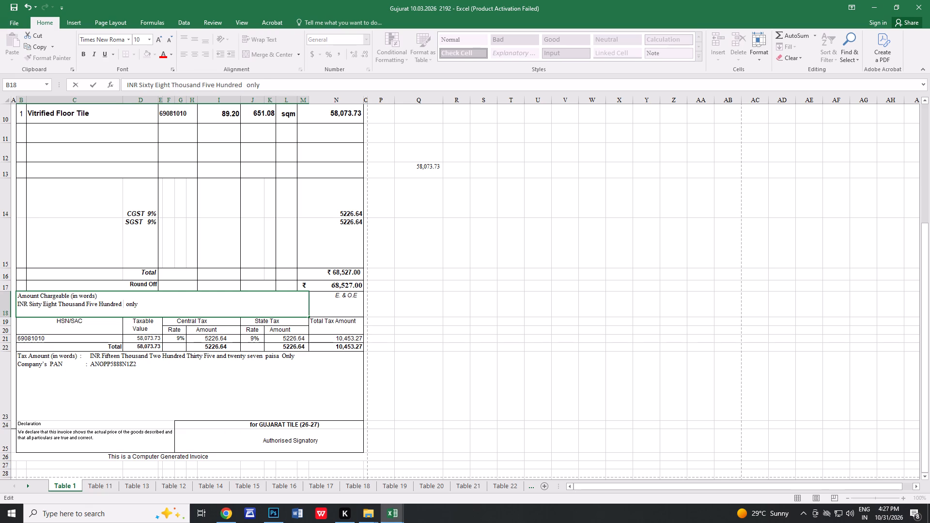
text(we)
text(nty)
key(space)
key(s)
text(even)
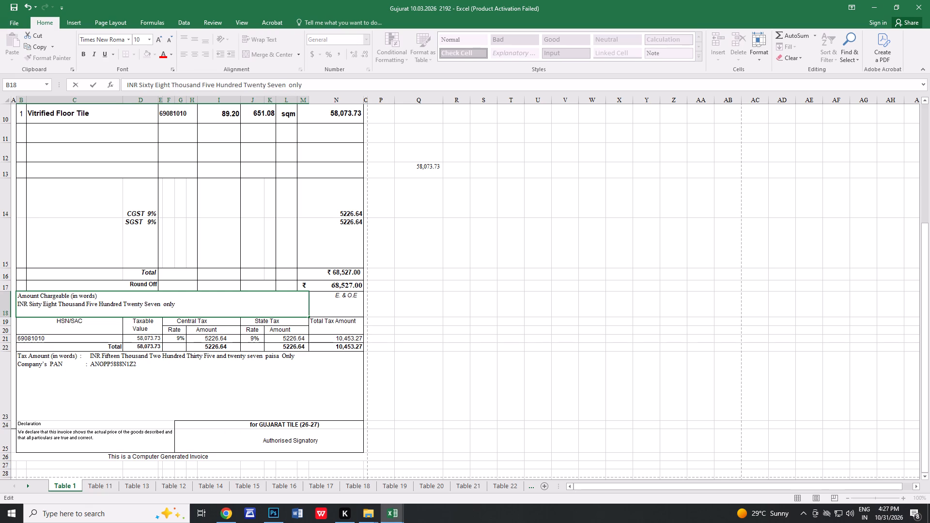
click(507, 290)
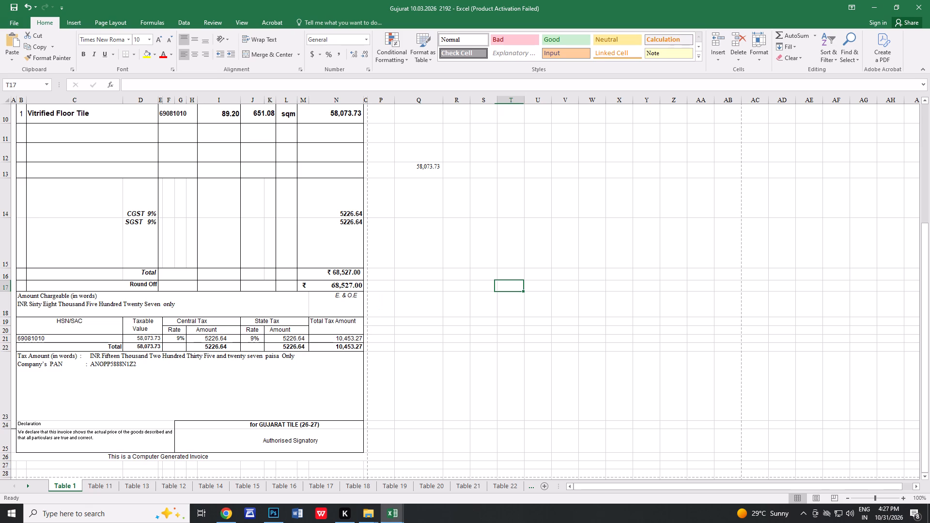
Reword the tax amount in words as "INR Ten Thousand Four Hundred Fifty Three and twenty seven paisa Only".
scroll(506, 290, down, 2)
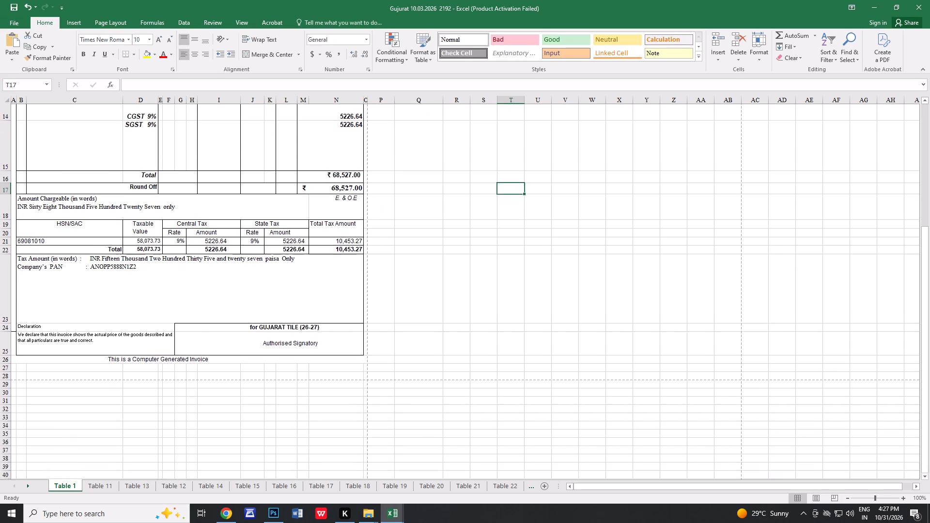
double_click(119, 193)
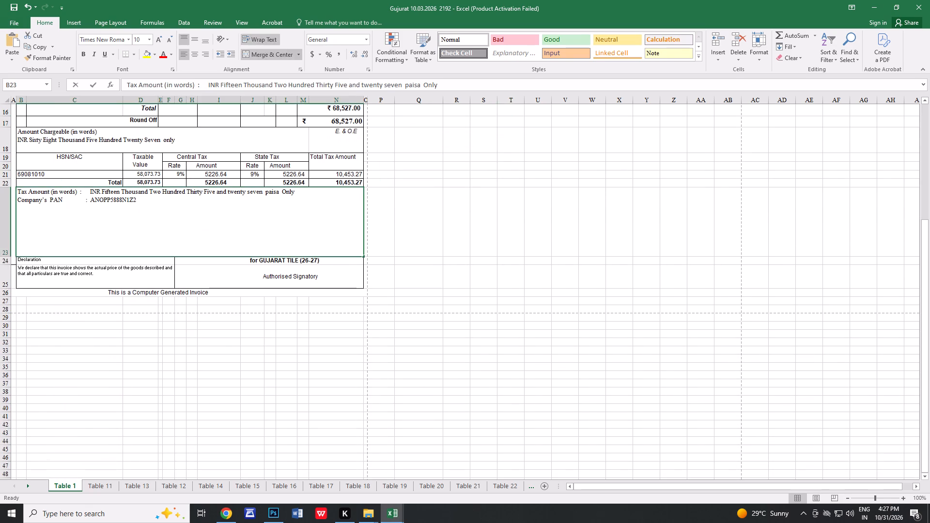
key(BackSpace)
key(BackSpace)
key(BackSpace)
key(BackSpace)
key(BackSpace)
key(BackSpace)
key(BackSpace)
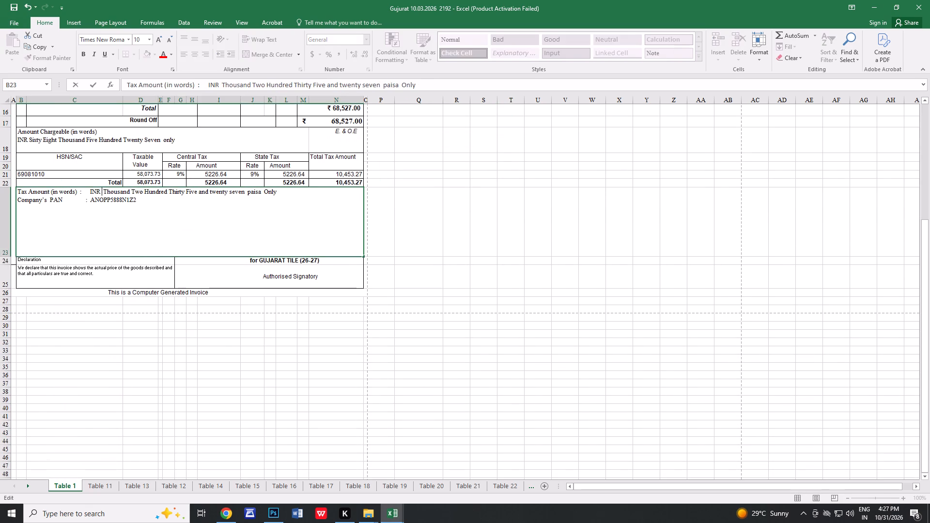
key(r)
key(BackSpace)
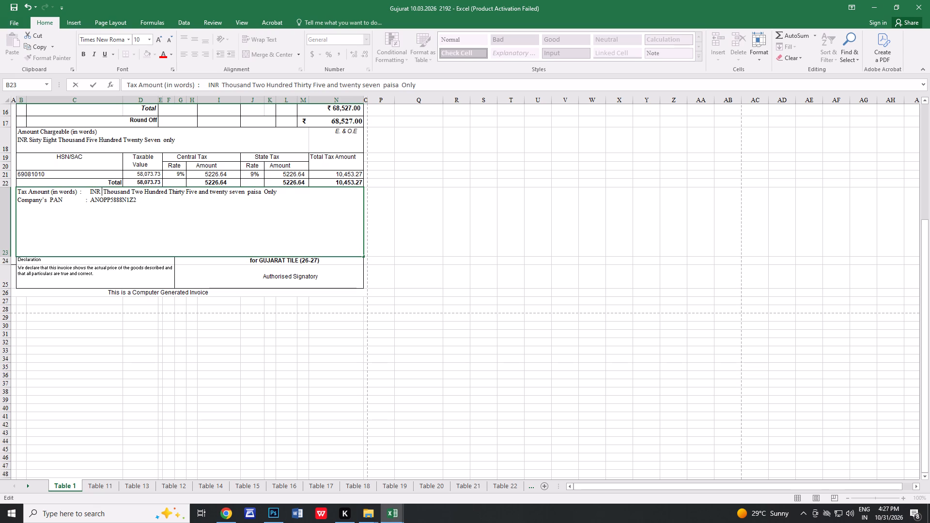
key(t)
text(en)
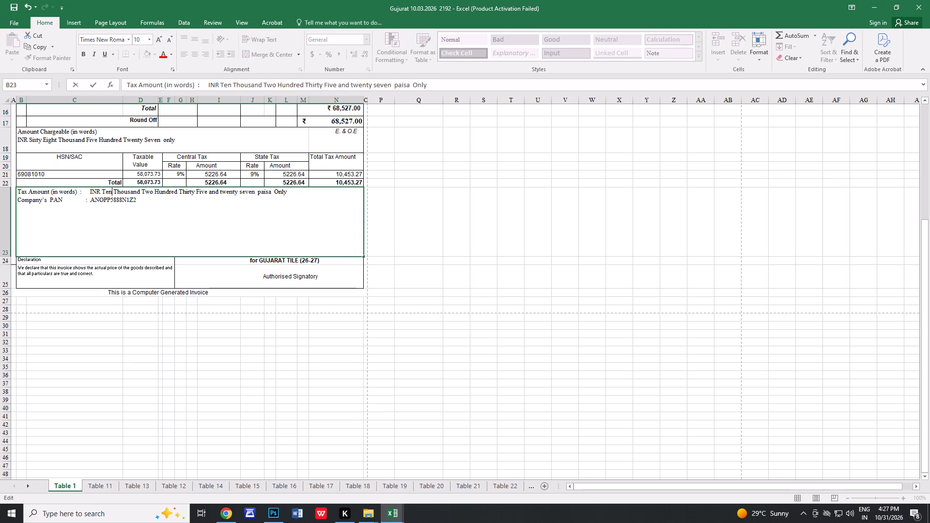
key(Right)
key(Right)
key(Right)
key(Right)
key(Right)
key(Right)
key(Right)
key(Right)
key(Right)
key(Right)
key(Right)
key(Right)
key(Right)
key(BackSpace)
key(BackSpace)
key(BackSpace)
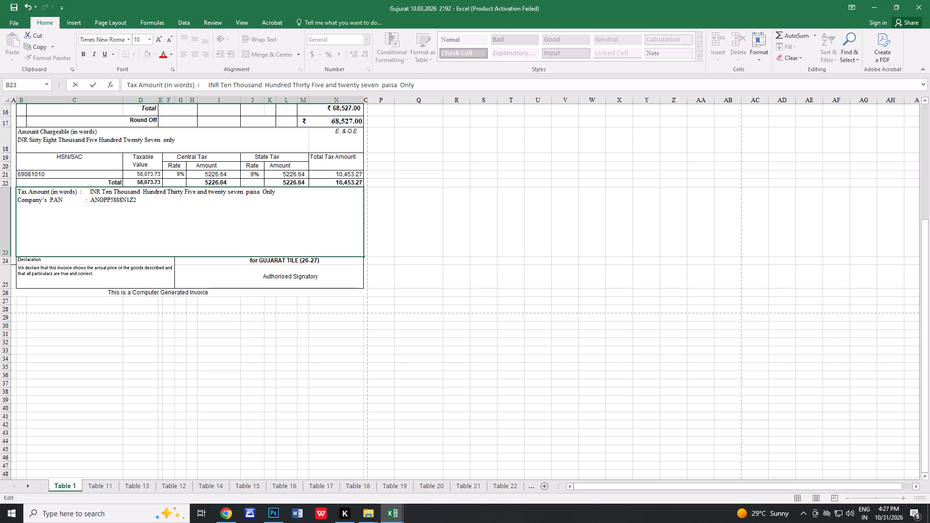
key(f)
text(our)
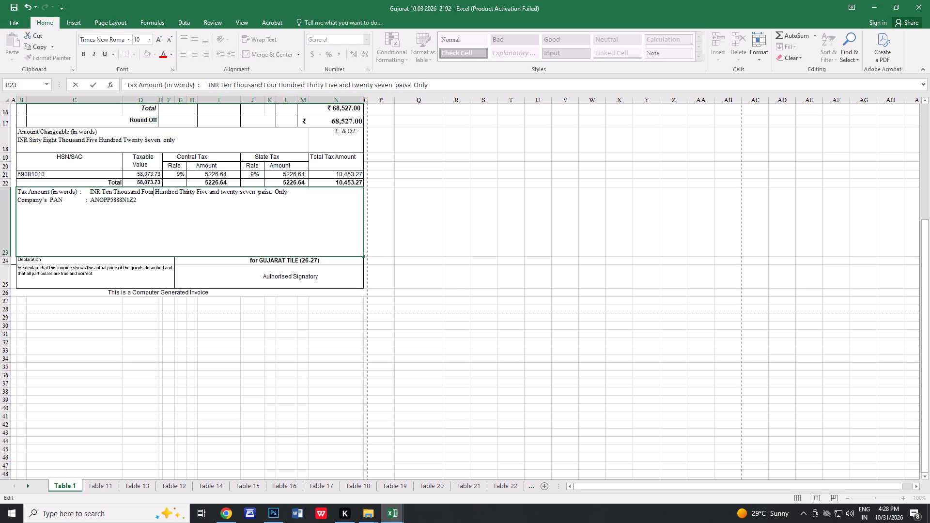
key(Right)
key(Right)
key(Right)
key(Right)
key(Right)
key(Right)
key(Right)
key(Right)
key(Right)
key(Right)
key(Right)
key(Right)
key(Right)
key(Right)
key(Right)
key(Right)
key(Right)
key(Right)
key(Right)
key(Right)
key(Right)
key(Left)
key(BackSpace)
key(BackSpace)
key(BackSpace)
key(BackSpace)
key(BackSpace)
key(BackSpace)
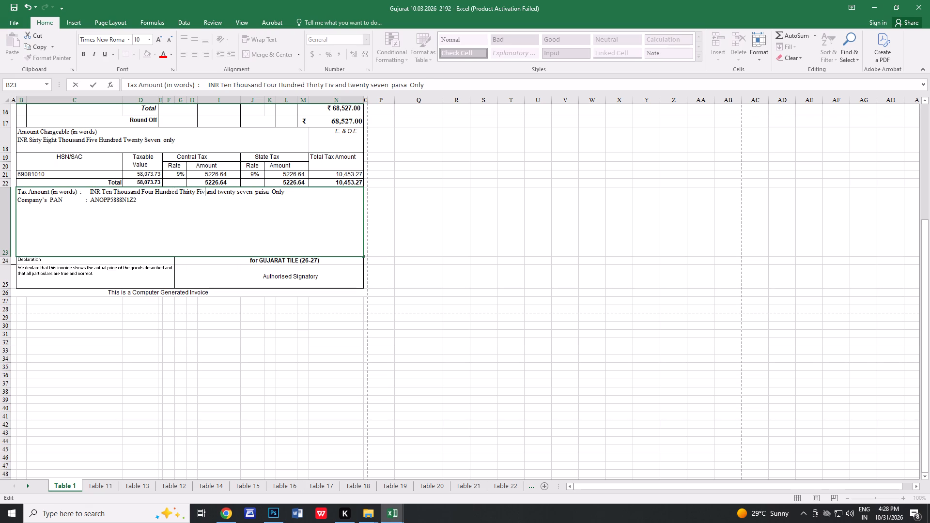
key(BackSpace)
key(BackSpace)
key(BackSpace)
key(BackSpace)
key(BackSpace)
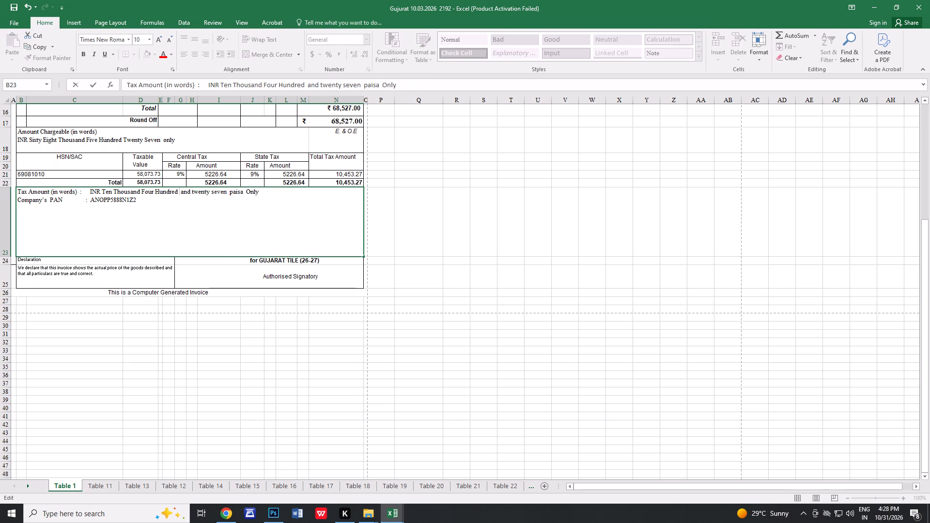
key(f)
text(ifty)
key(space)
key(t)
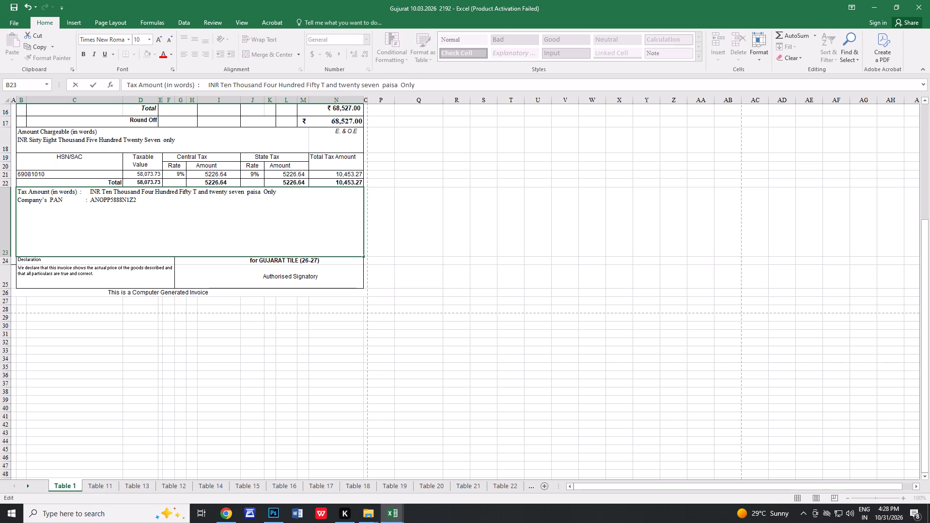
text(hree)
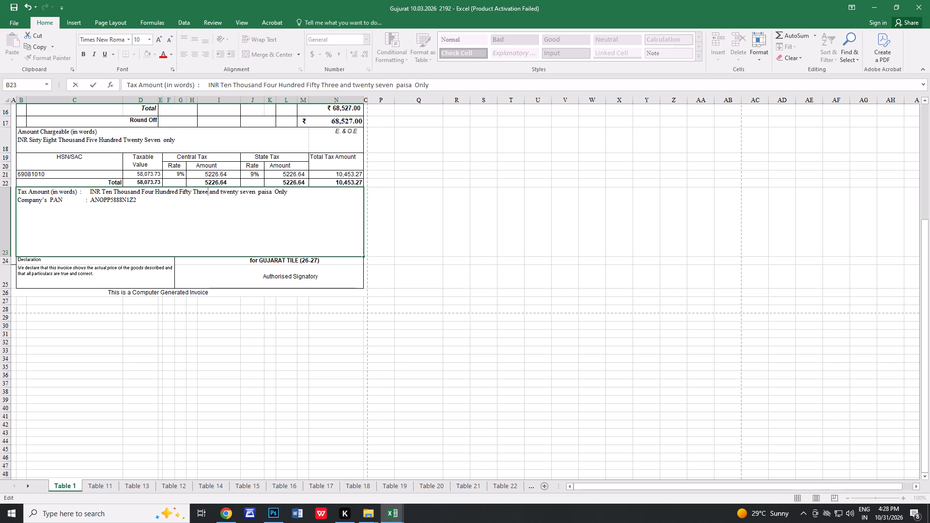
key(Right)
key(Right)
key(Right)
key(Right)
key(Right)
key(Right)
key(Right)
key(Right)
key(Right)
key(Right)
key(Right)
key(Right)
click(556, 261)
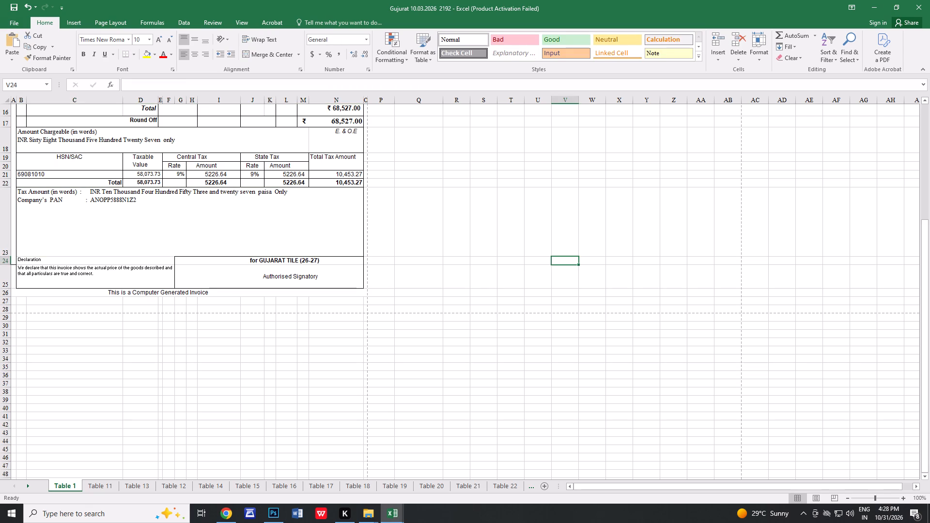
Print one copy of page 1 of the active invoice sheet on the EPSON L3250 Series.
key(ctrl+p)
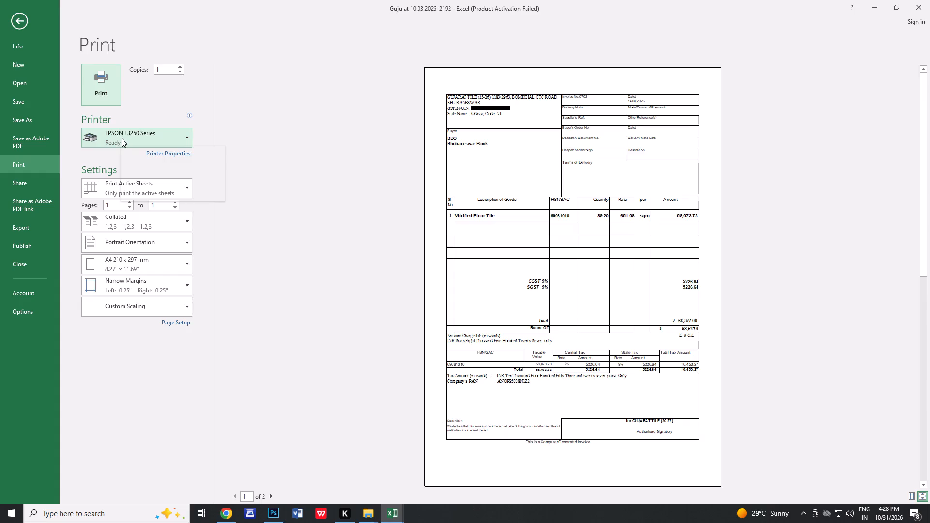
click(106, 91)
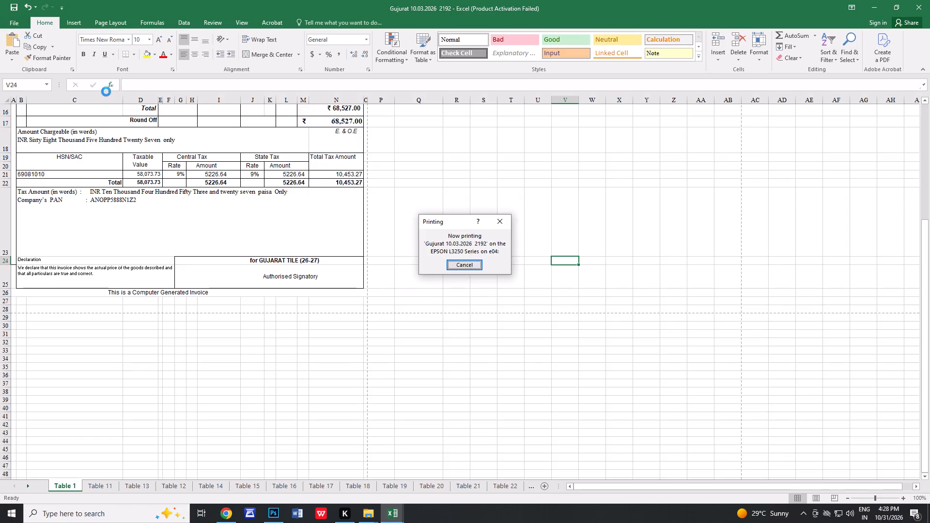
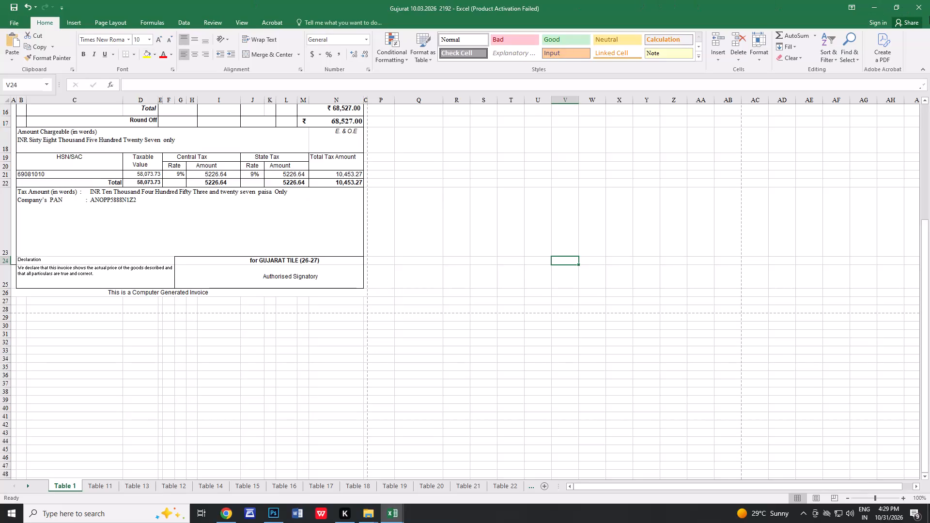
Close the "Gujurat 10.03.2026 2192" and "srikant agency 05.06.2026 0197" workbooks, saving the changes in both.
click(928, 9)
click(422, 274)
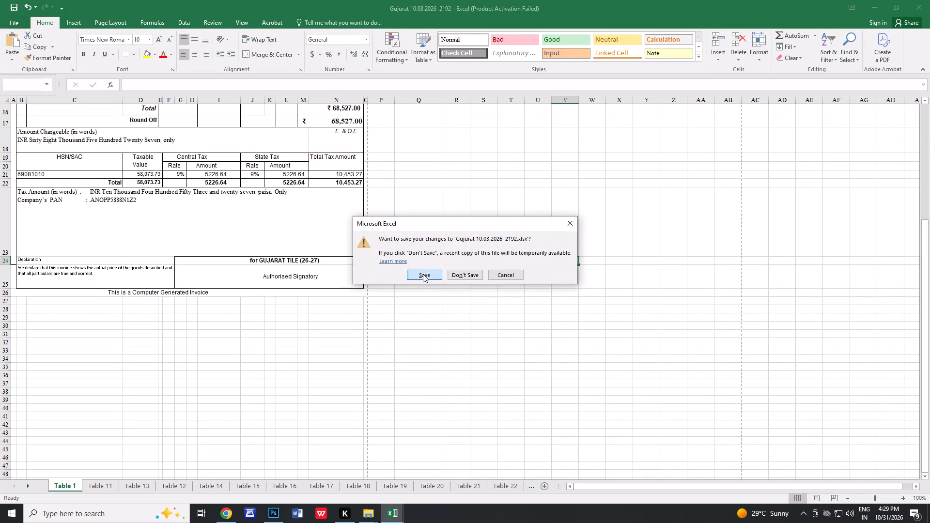
click(917, 8)
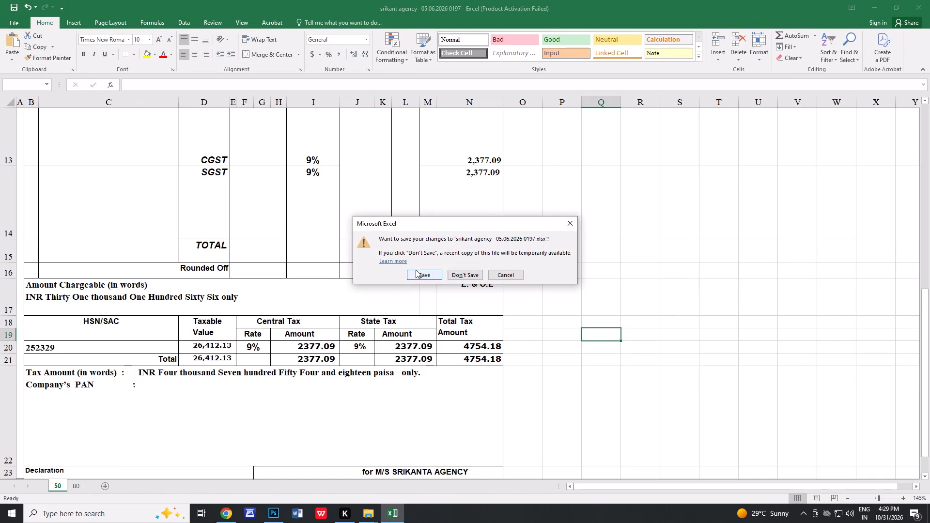
click(418, 276)
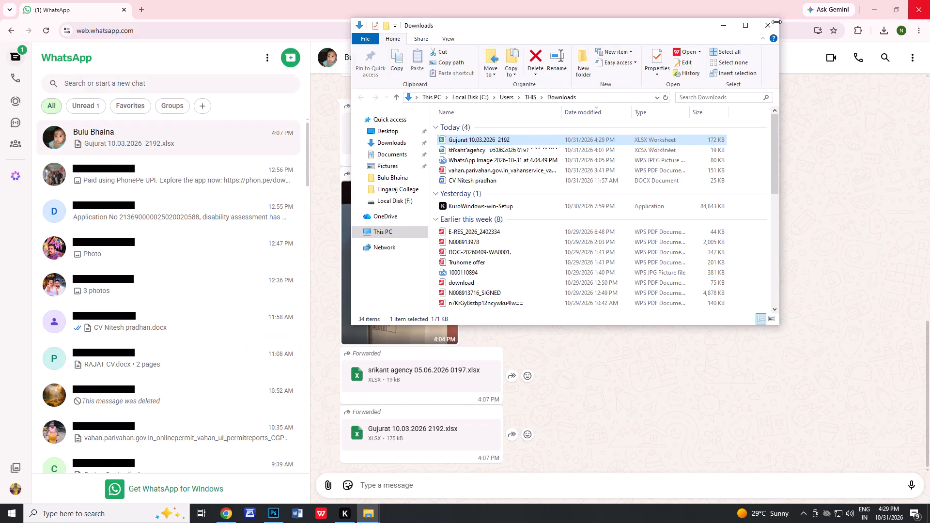